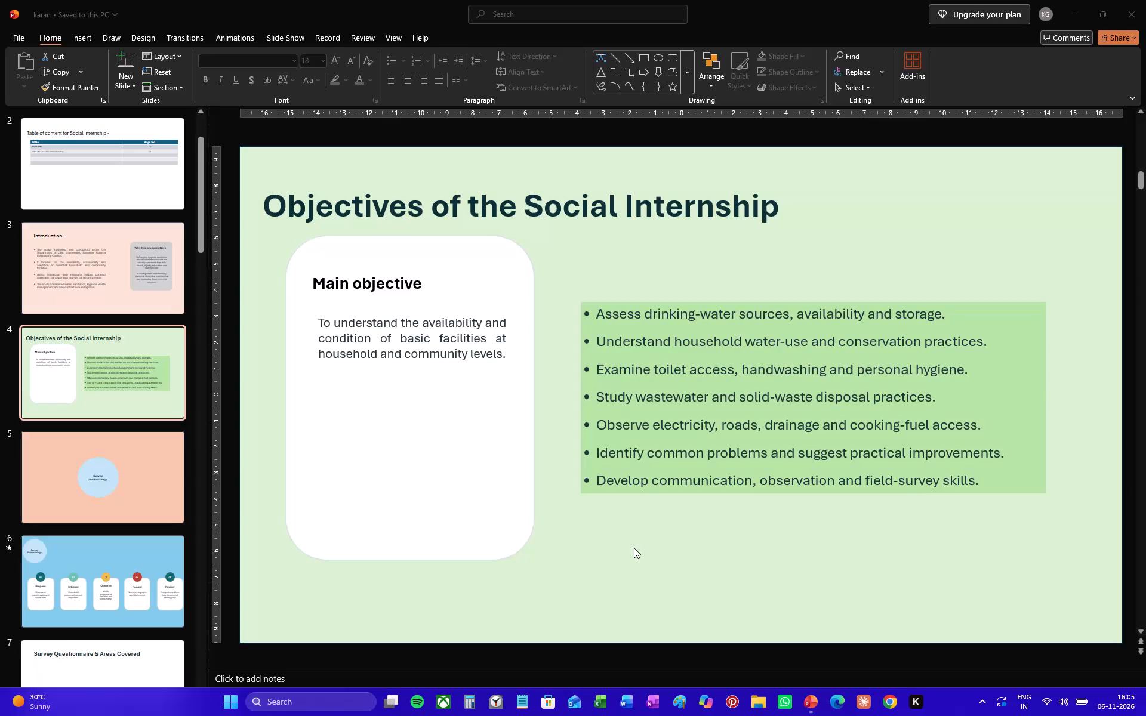
Shorten the white rounded card behind the Main objective text by raising its bottom edge to just below the paragraph.
click(392, 523)
click(375, 468)
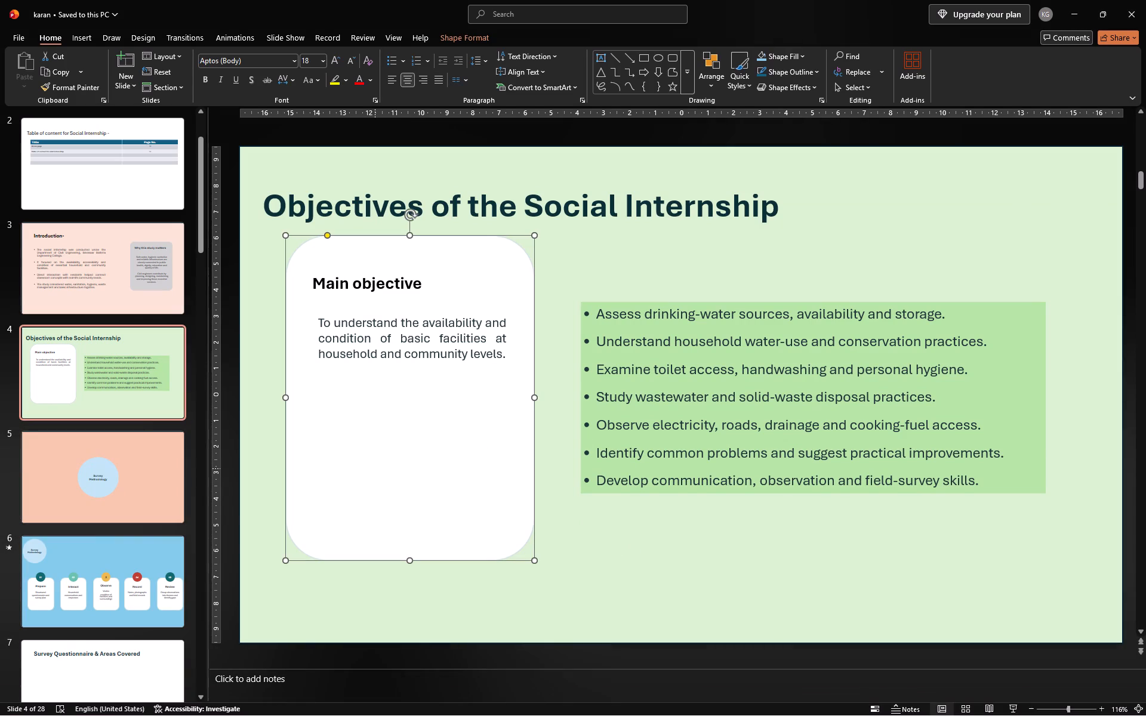
drag(413, 560, 396, 431)
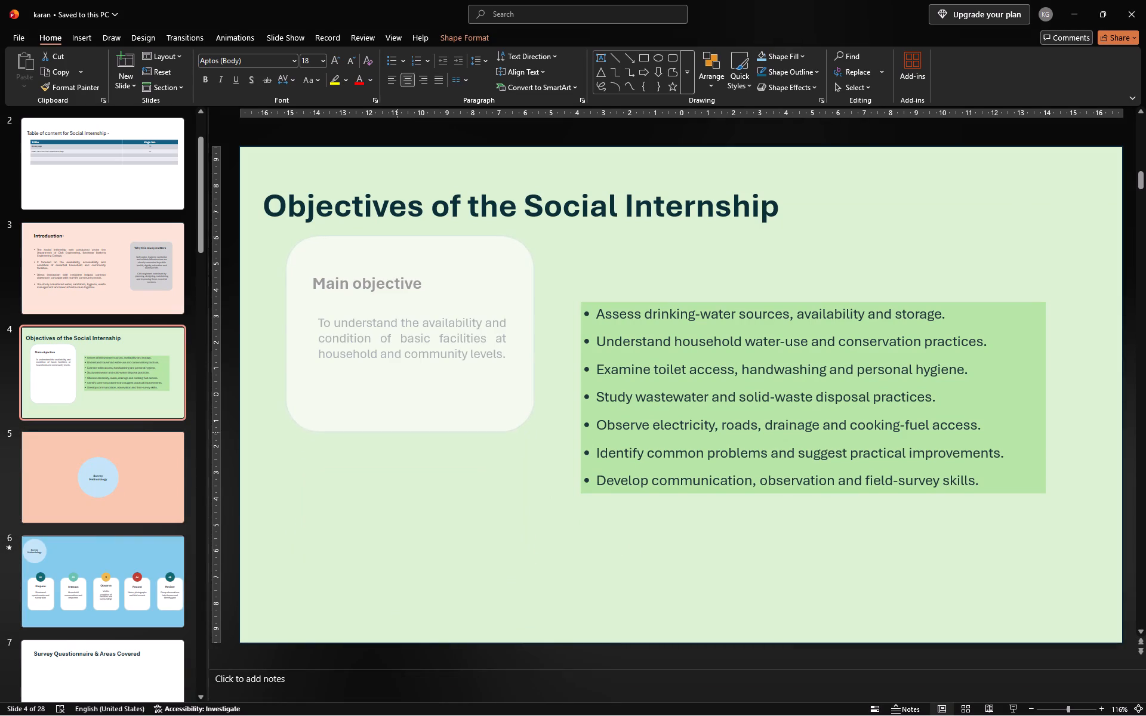
drag(396, 431, 395, 430)
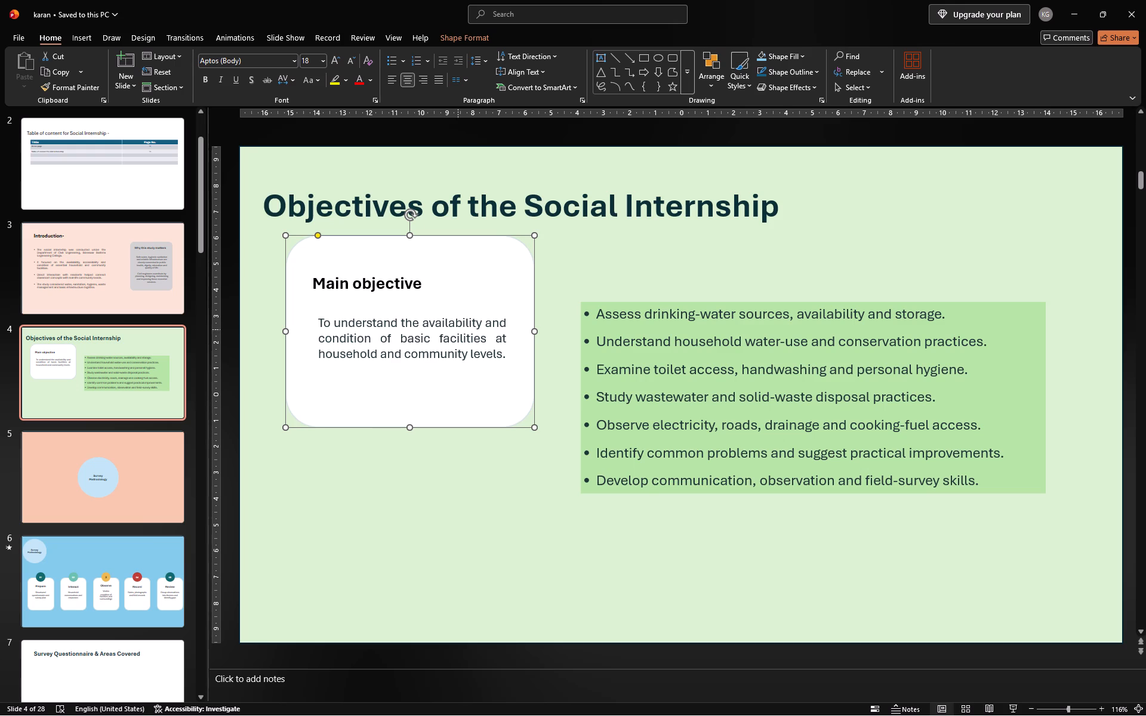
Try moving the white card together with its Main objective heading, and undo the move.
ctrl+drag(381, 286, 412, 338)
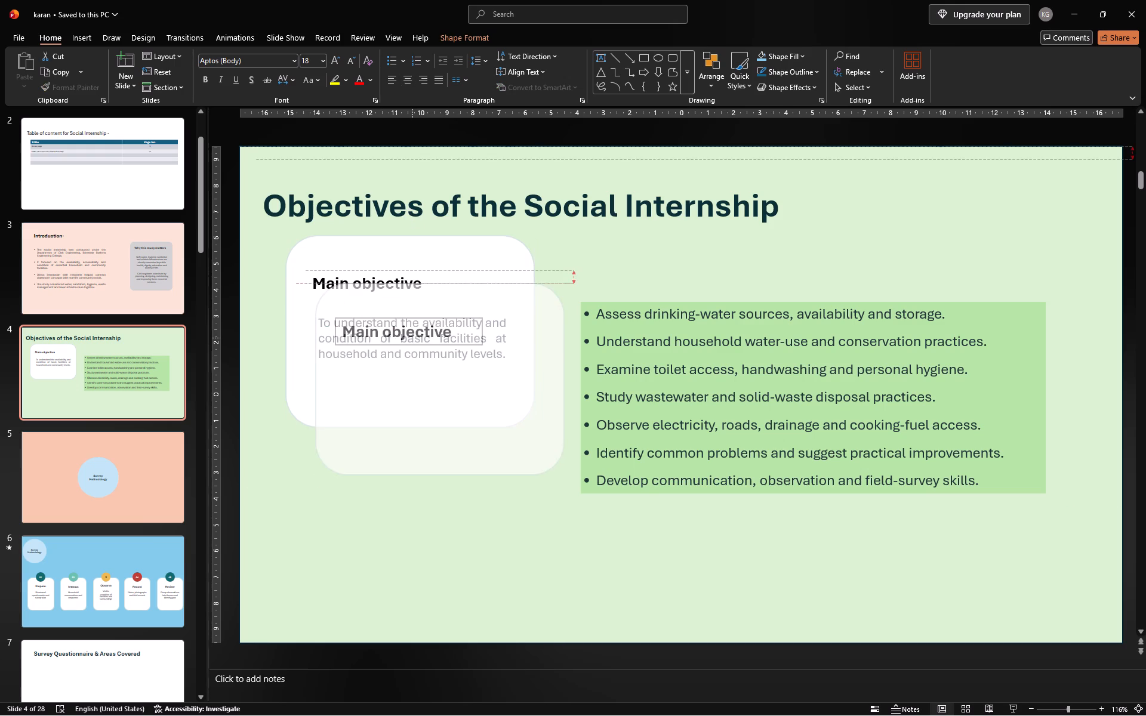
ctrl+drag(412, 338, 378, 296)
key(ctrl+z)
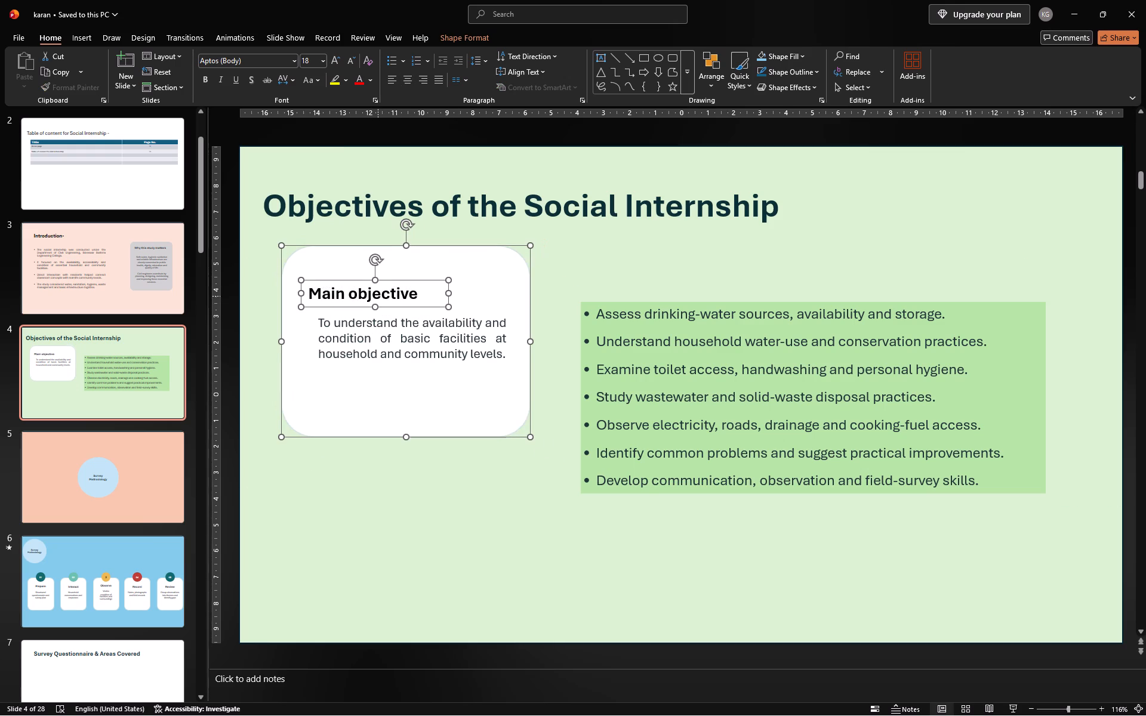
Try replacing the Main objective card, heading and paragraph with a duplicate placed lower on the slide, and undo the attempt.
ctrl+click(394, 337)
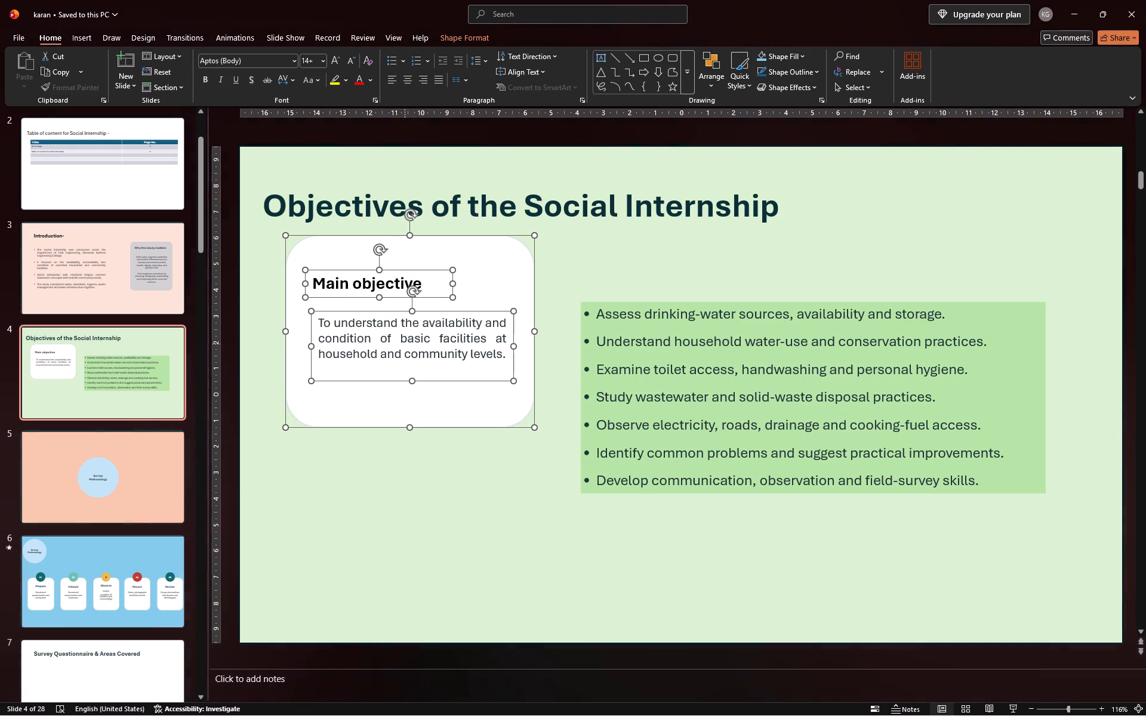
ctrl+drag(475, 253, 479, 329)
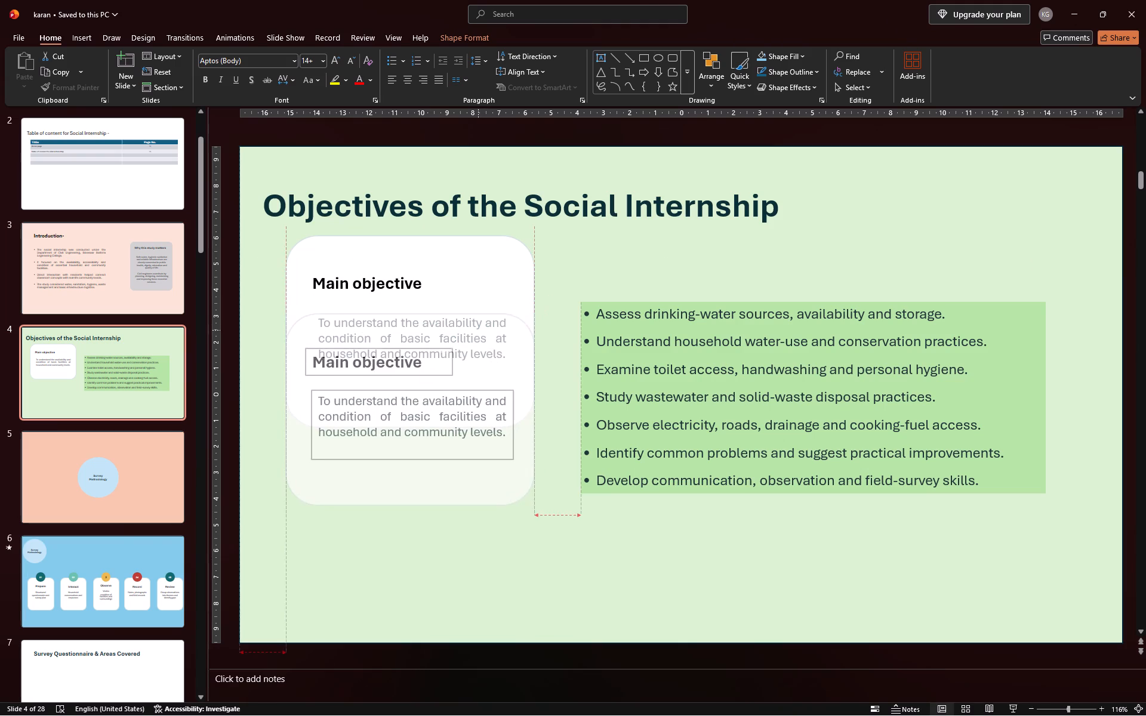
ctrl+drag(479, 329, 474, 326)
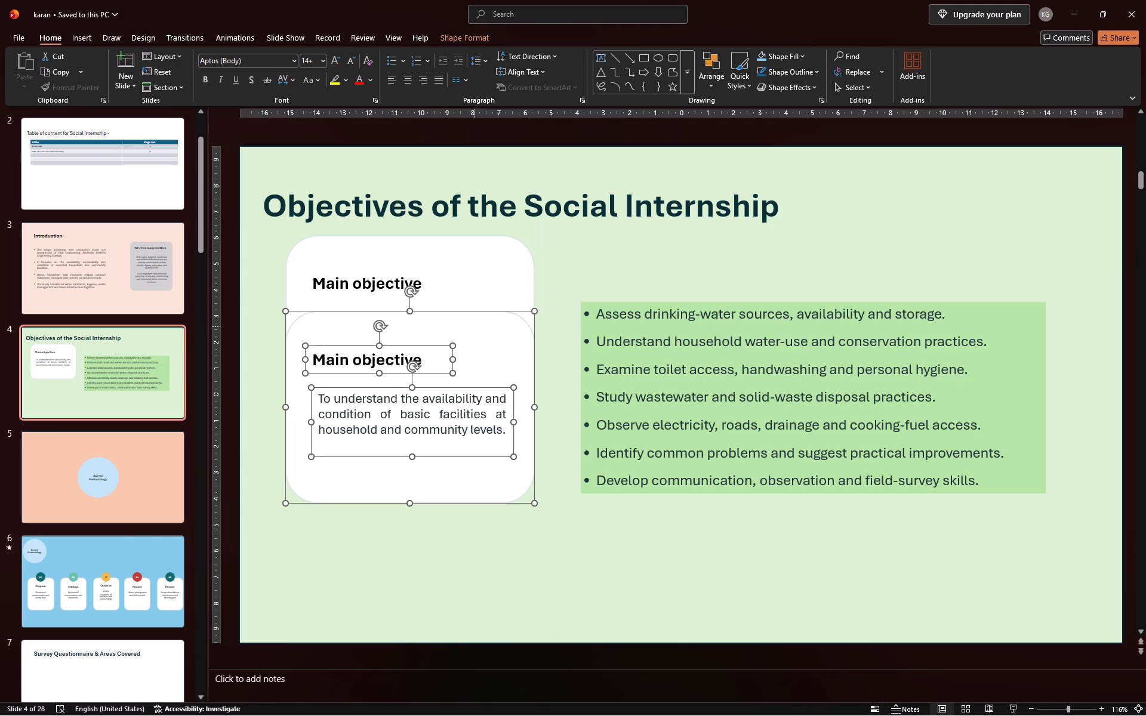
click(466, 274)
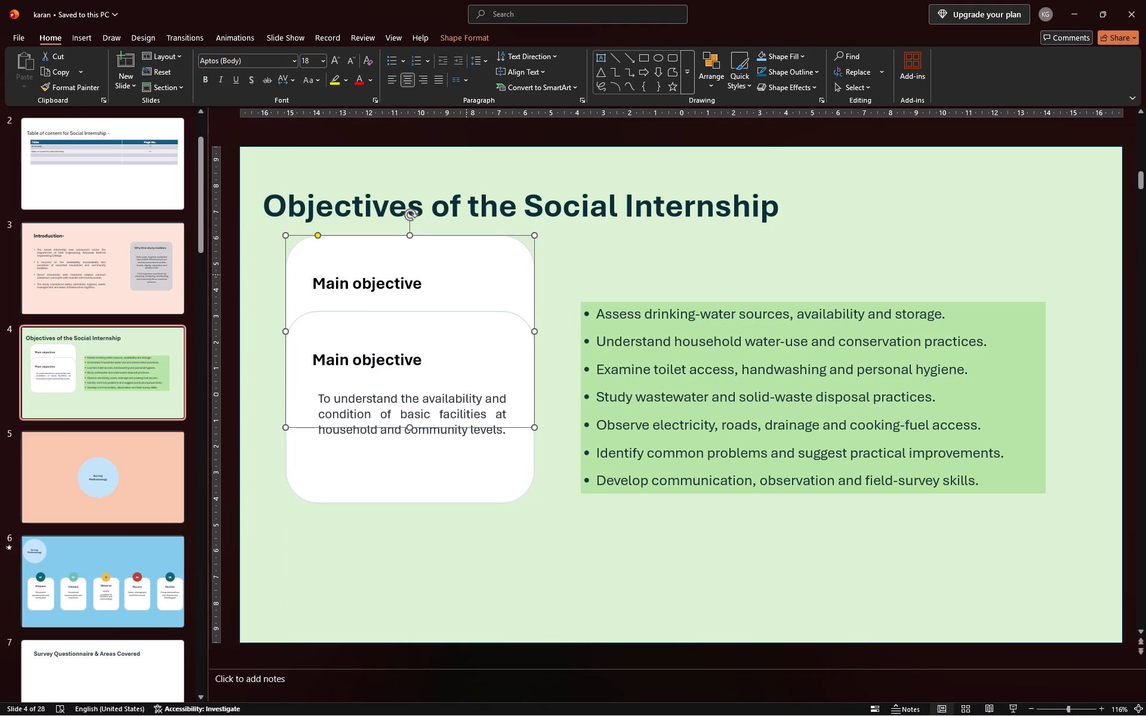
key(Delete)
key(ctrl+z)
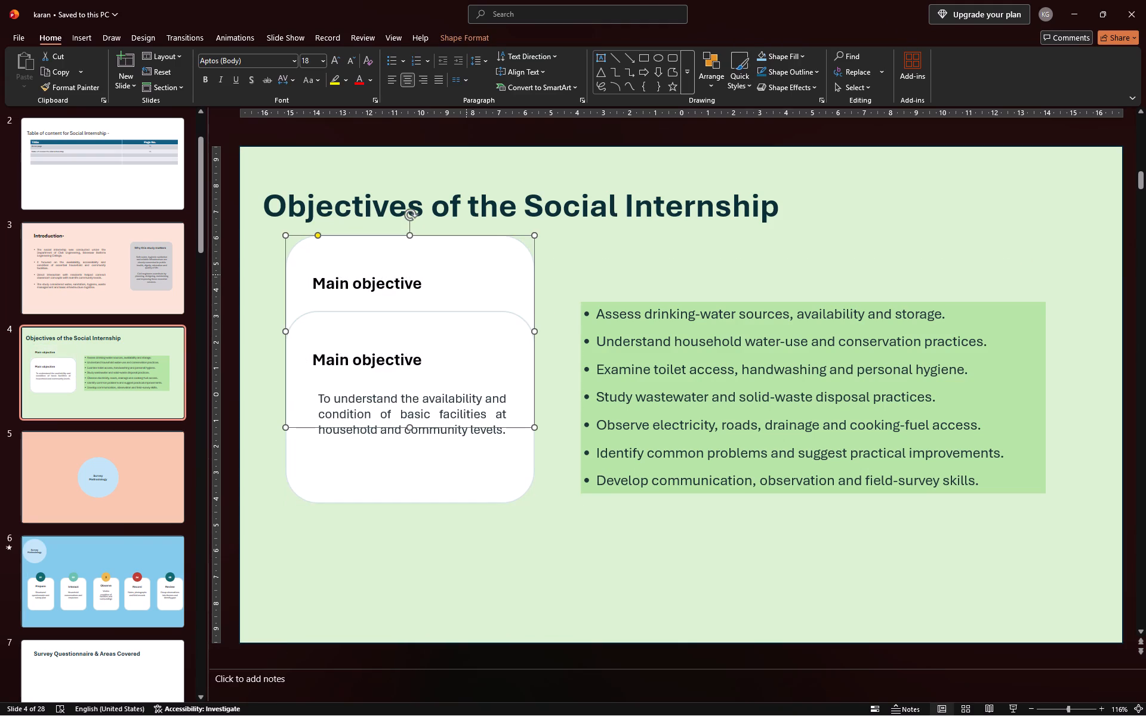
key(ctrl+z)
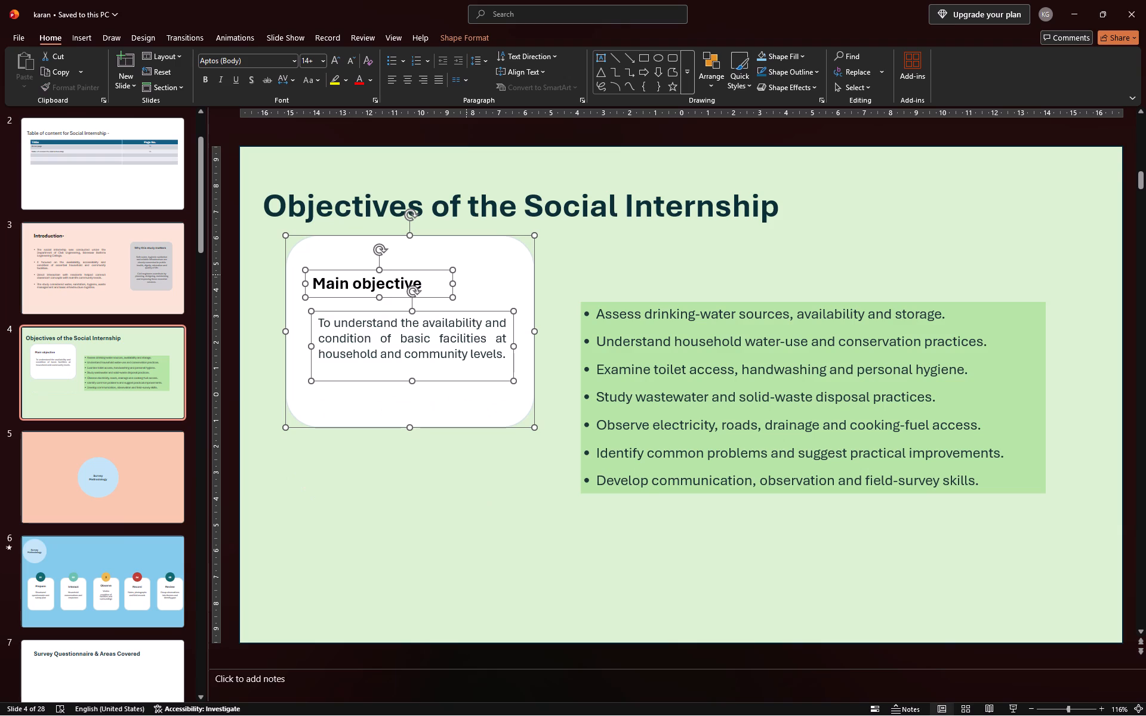
Replace the Main objective card, heading and paragraph with a pasted copy, and lower it level with the green bullet list.
key(ctrl+c)
key(Delete)
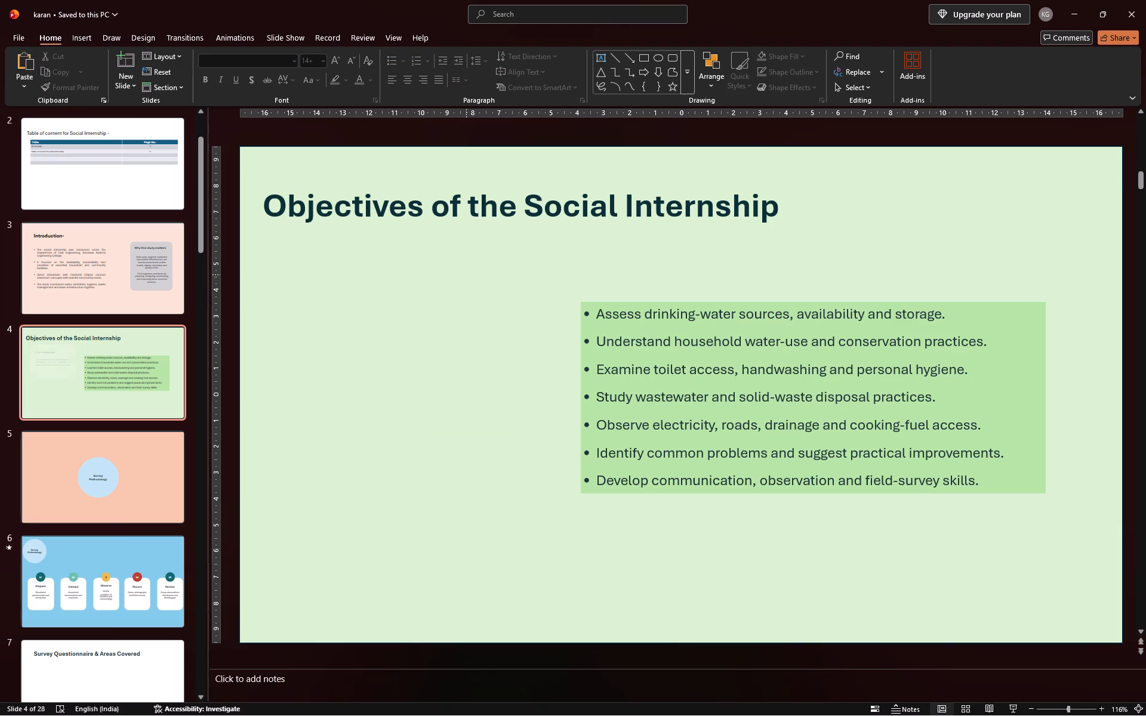
key(ctrl+c)
key(ctrl+v)
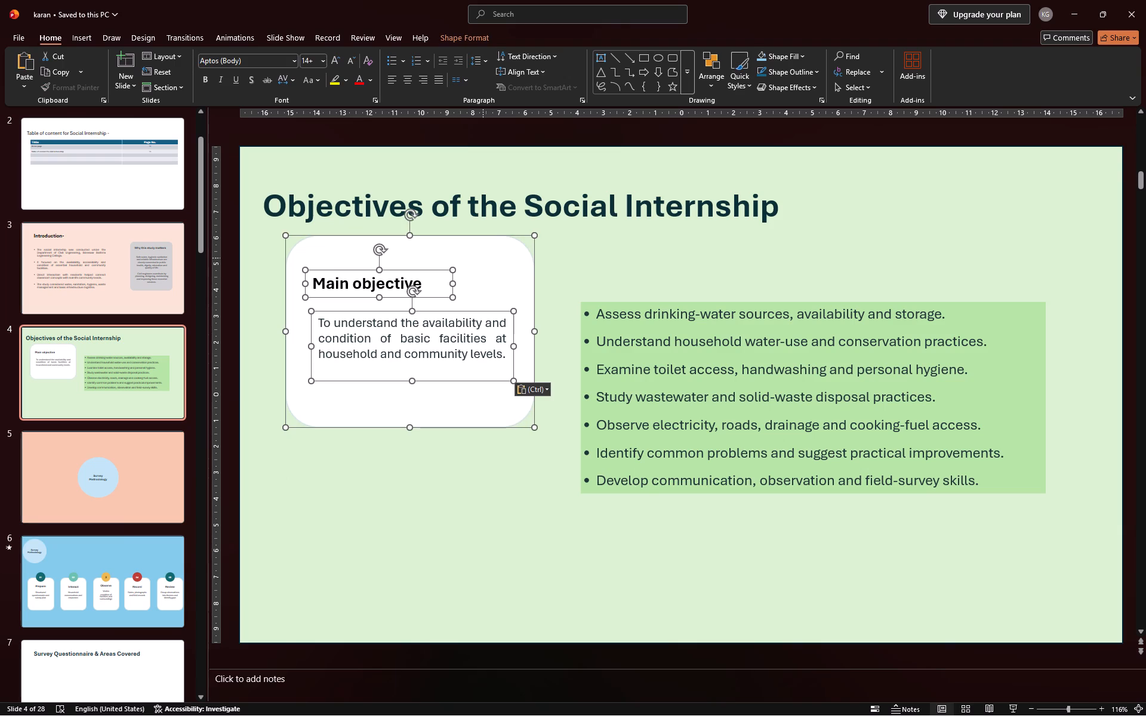
drag(483, 258, 482, 321)
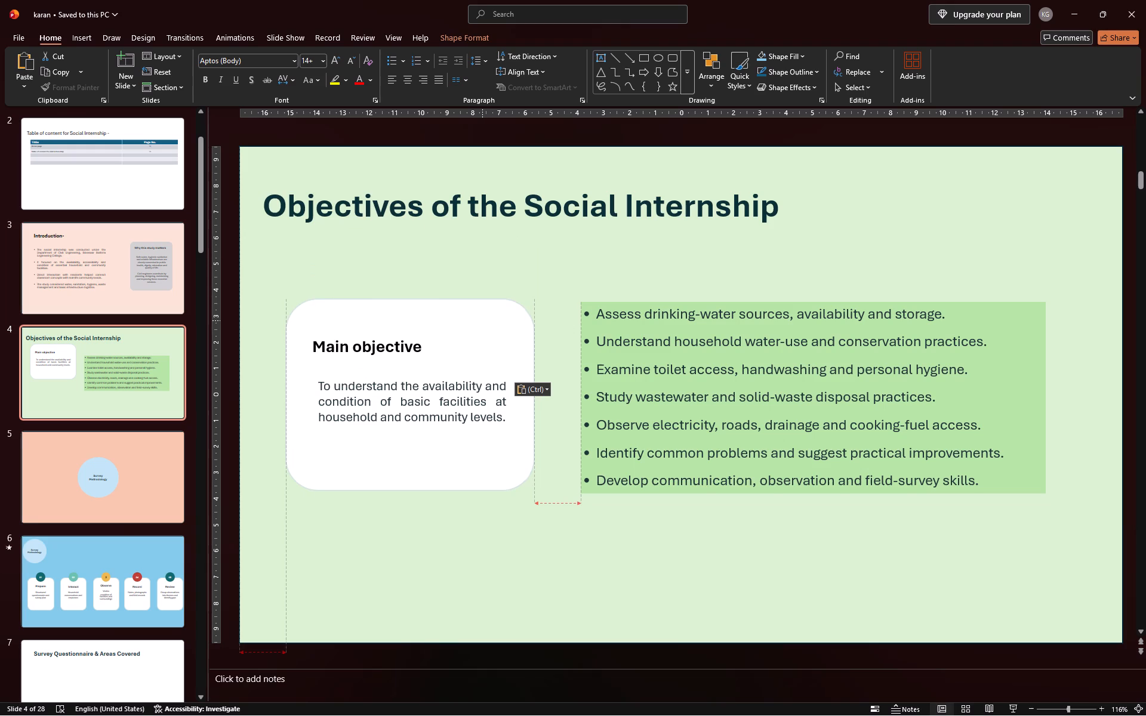
drag(482, 321, 482, 323)
click(578, 267)
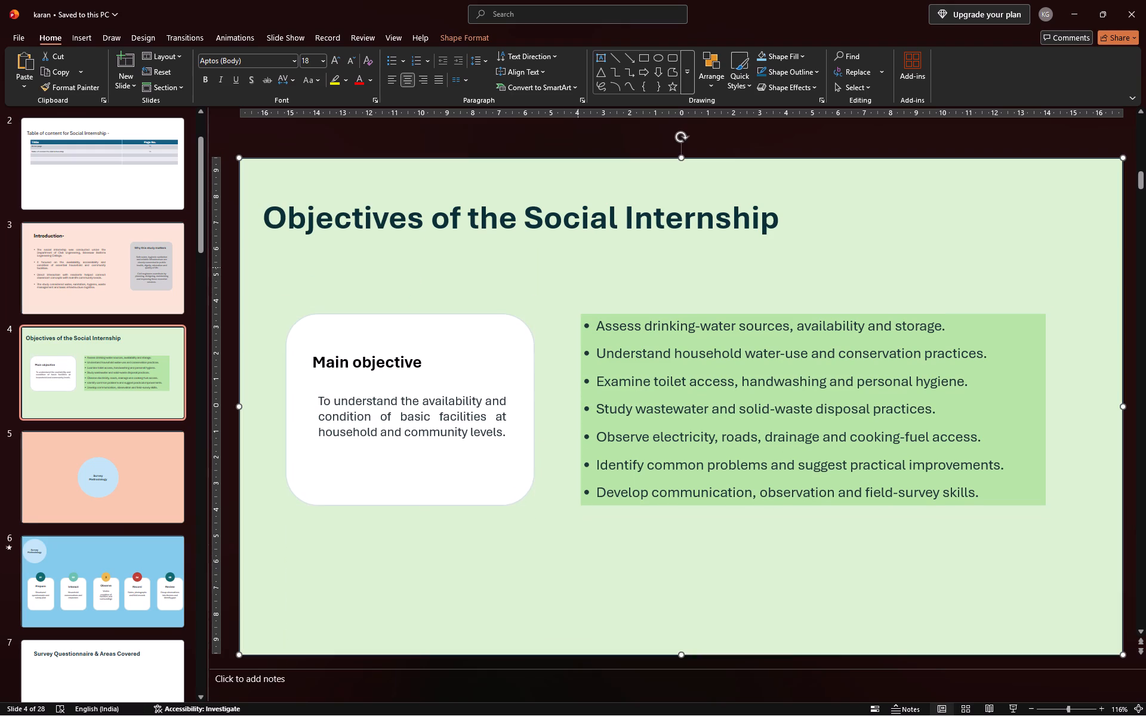
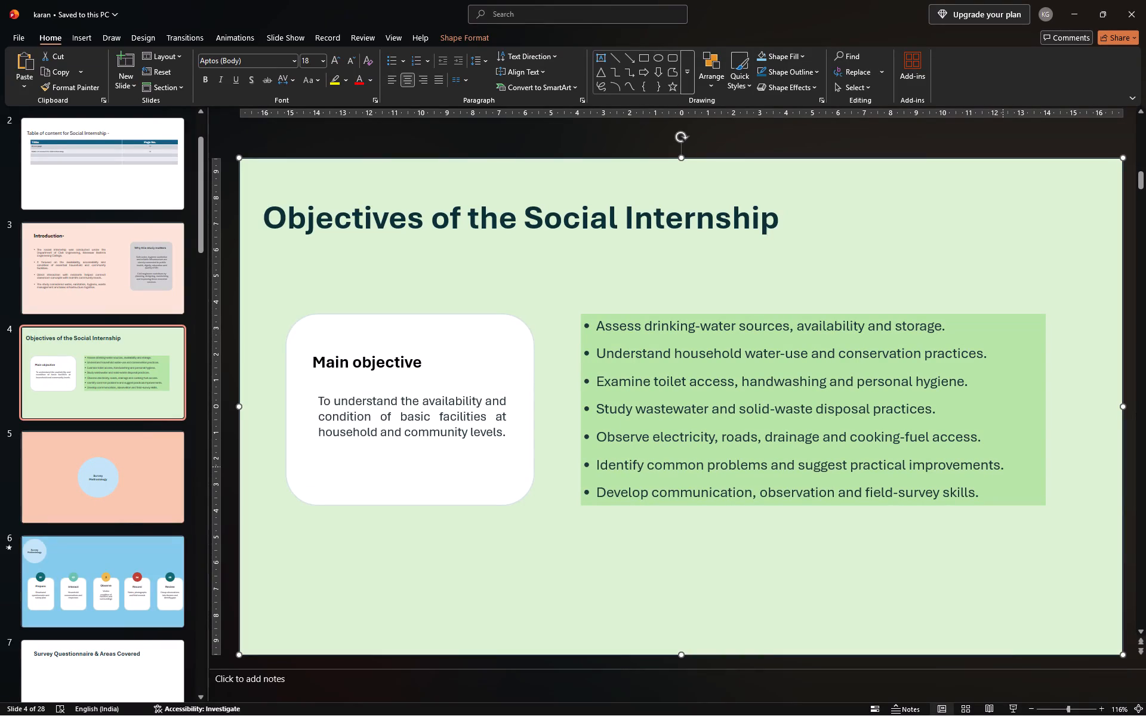
Shorten the sixth bullet of the green objectives list to "Identify common problems.", removing the part about suggesting practical improvements.
drag(1003, 467, 584, 455)
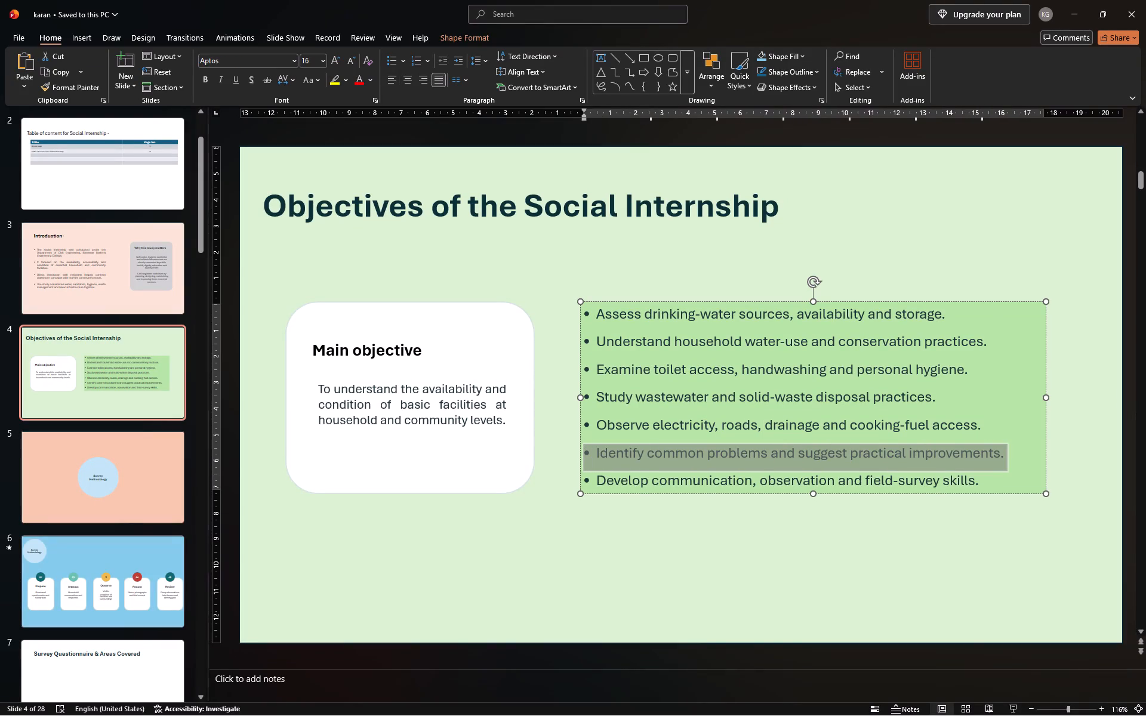
drag(584, 455, 778, 452)
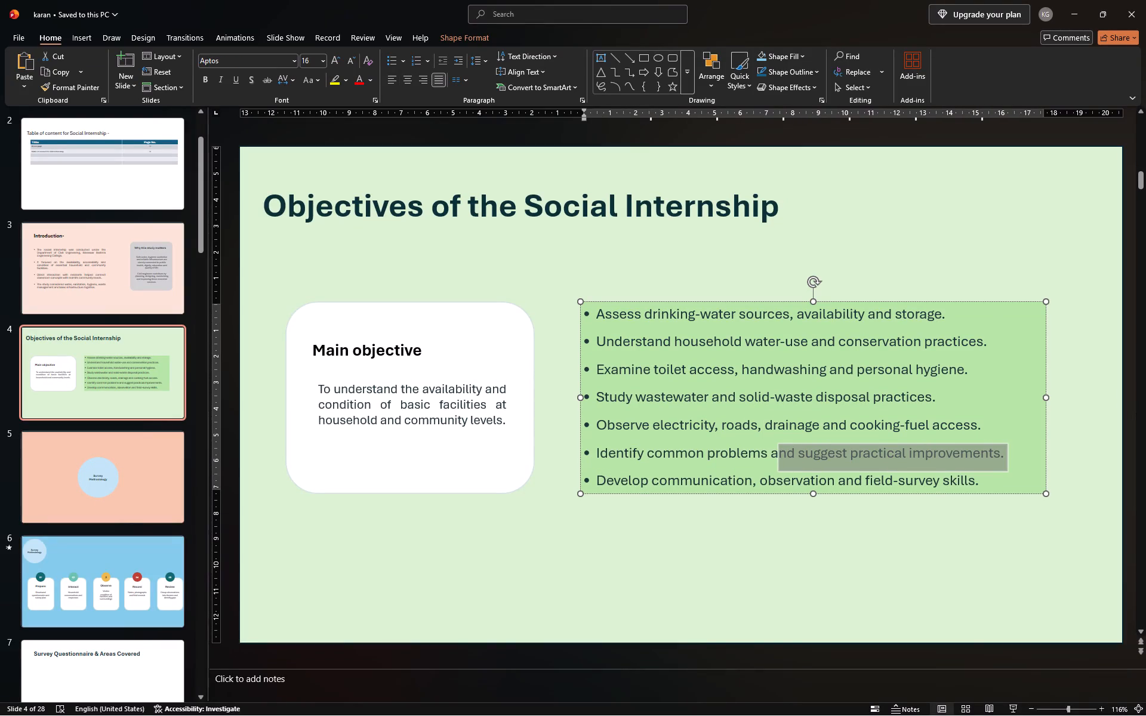
drag(778, 452, 772, 451)
key(BackSpace)
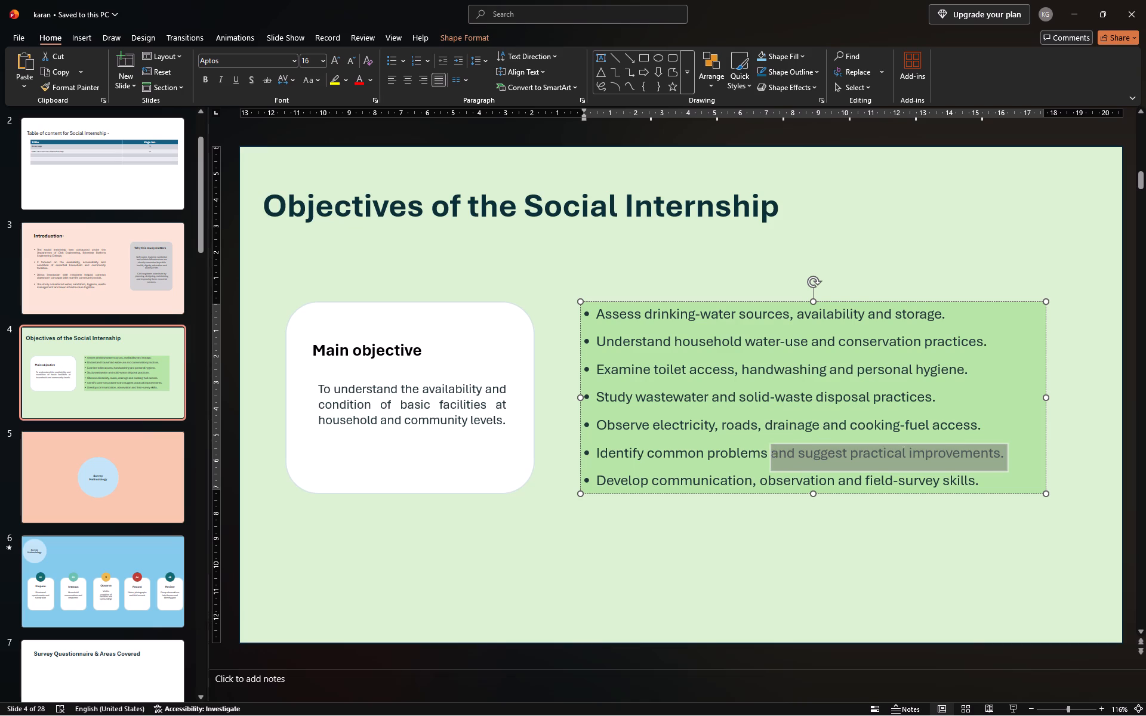
key(Return)
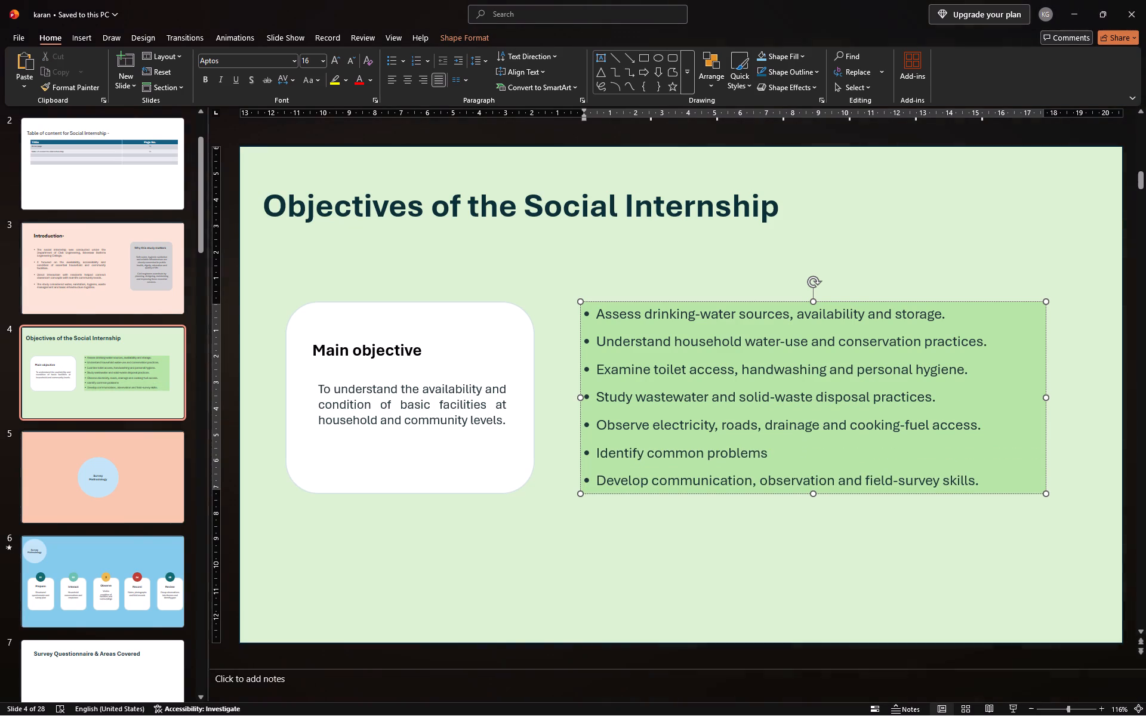
click(751, 450)
key(Right)
key(Right)
key(Right)
key(Left)
key(period)
click(955, 551)
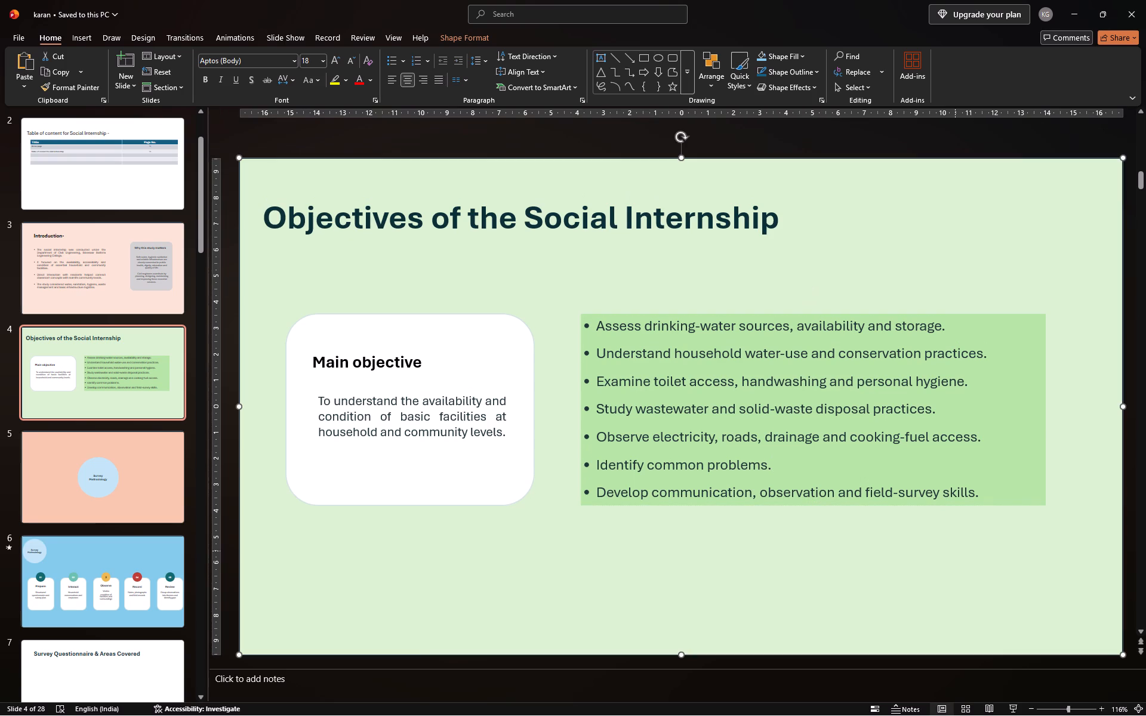
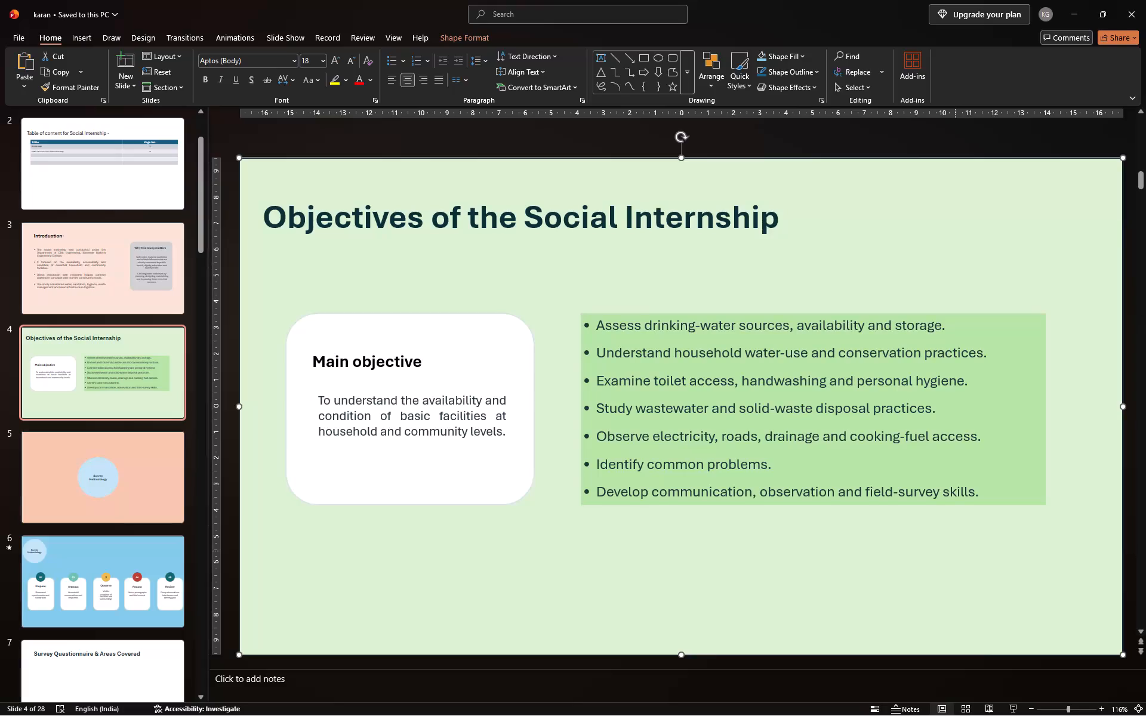
Nudge the full-slide green background shape vertically to fine-tune its position on the Objectives slide, and deselect it.
key(Down)
key(Down)
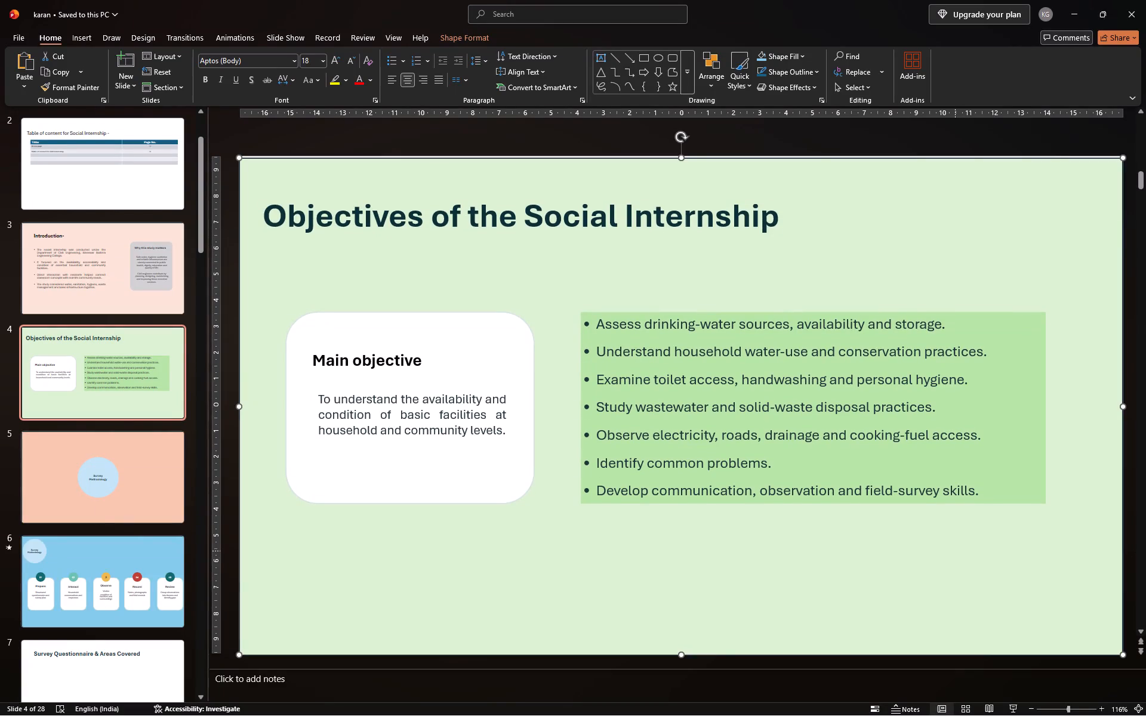
key(Down)
key(Up)
key(Up)
key(Up)
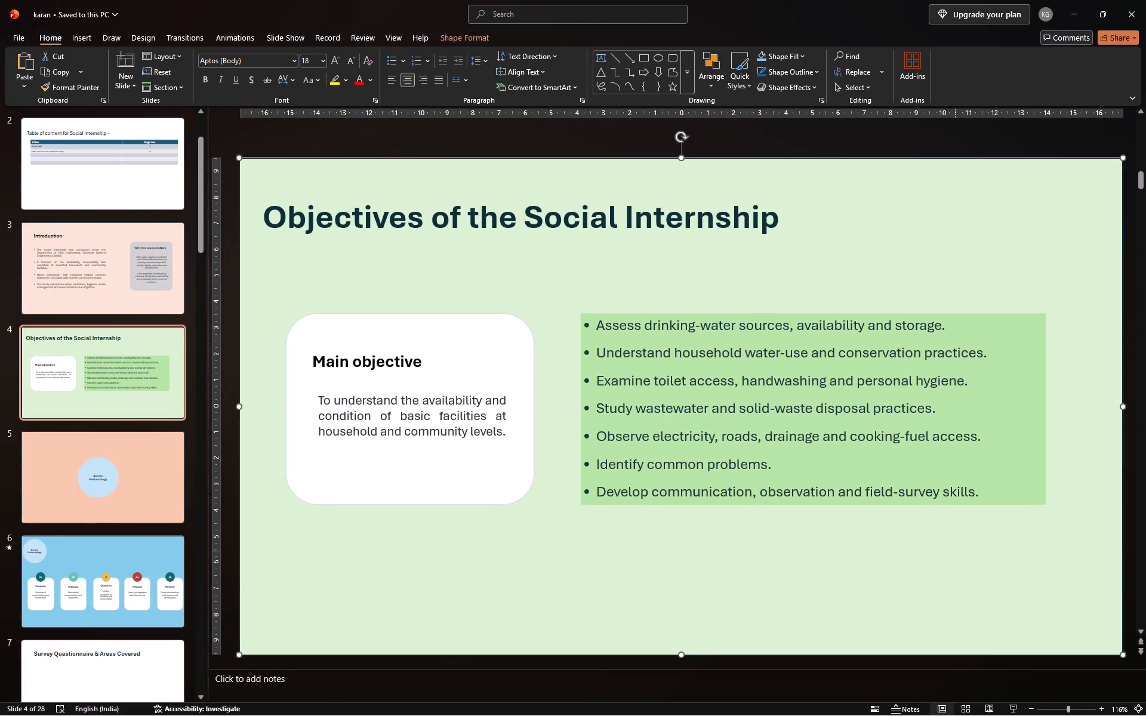
key(Up)
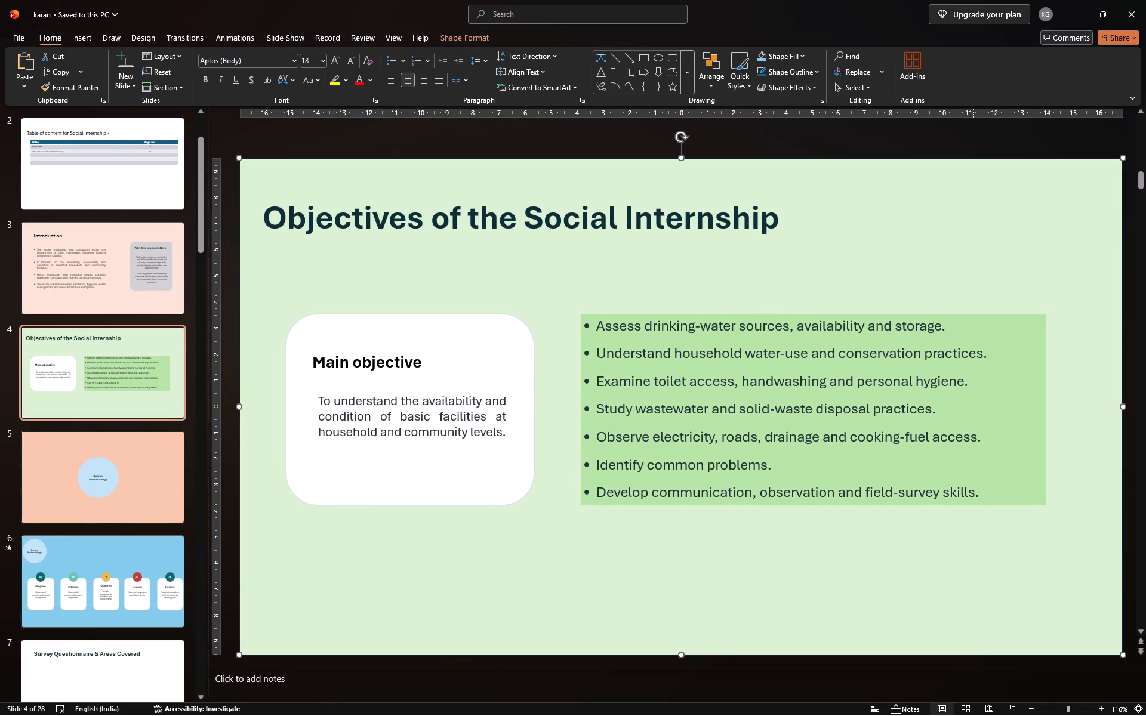
click(982, 141)
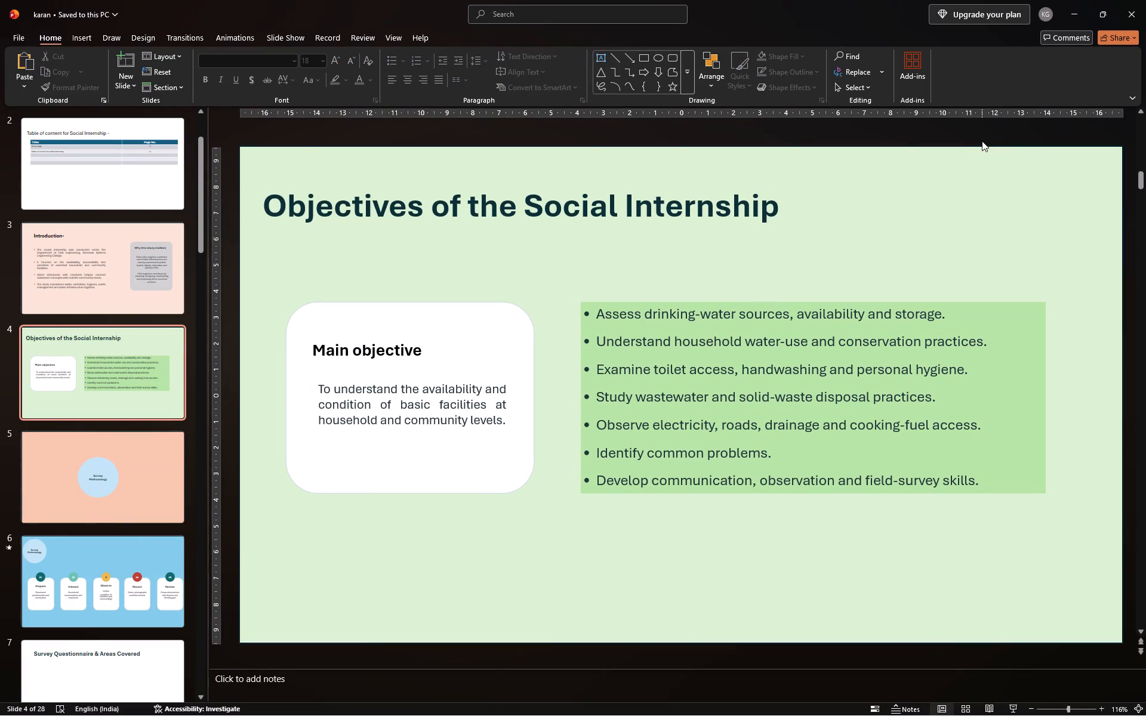
Review the slides from Survey Methodology through the Consolidated Water Sample Test Results table, including the individual water test slides.
key(Down)
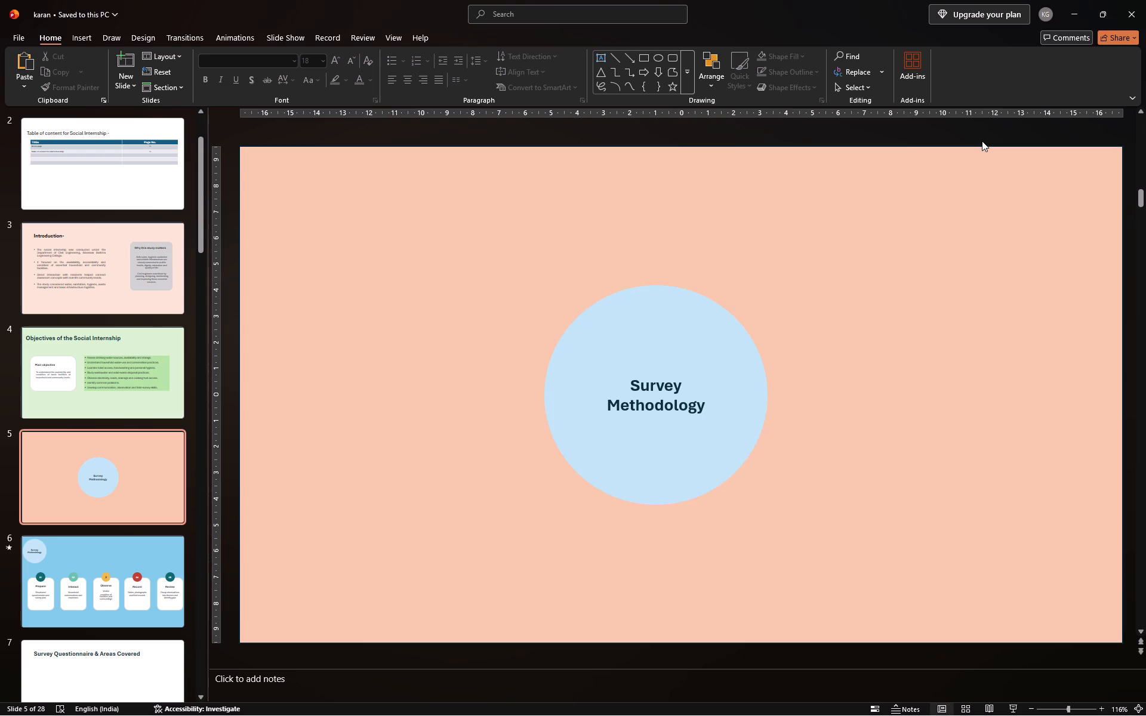
key(Down)
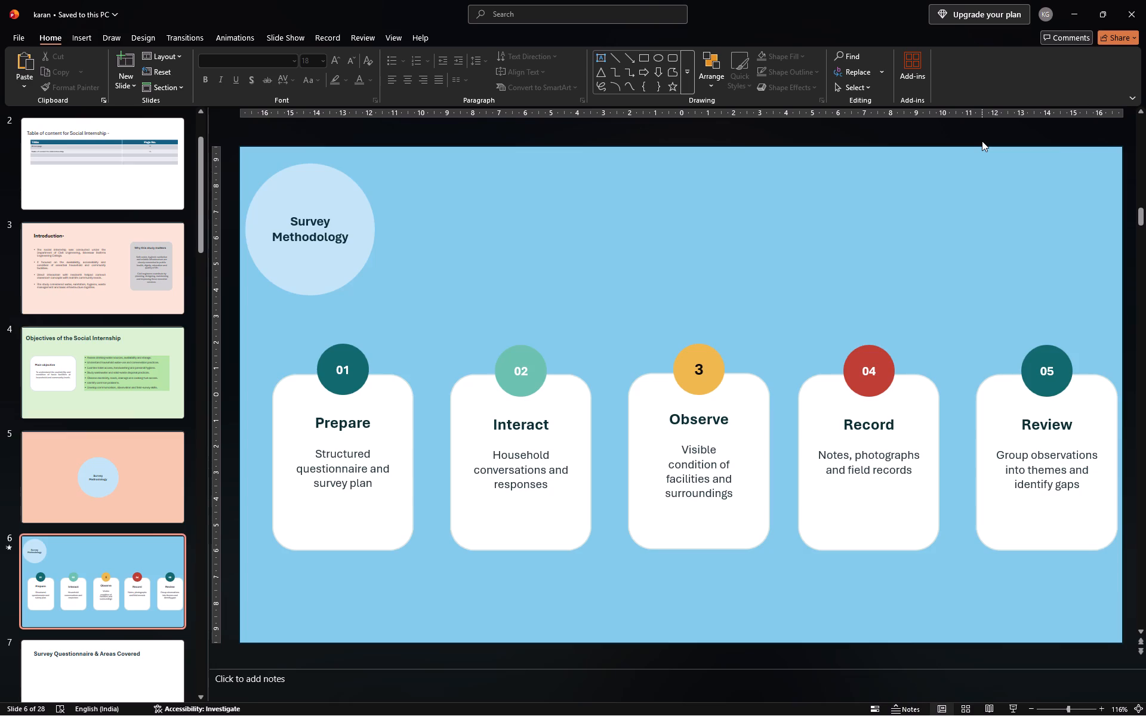
key(Down)
key(Down)
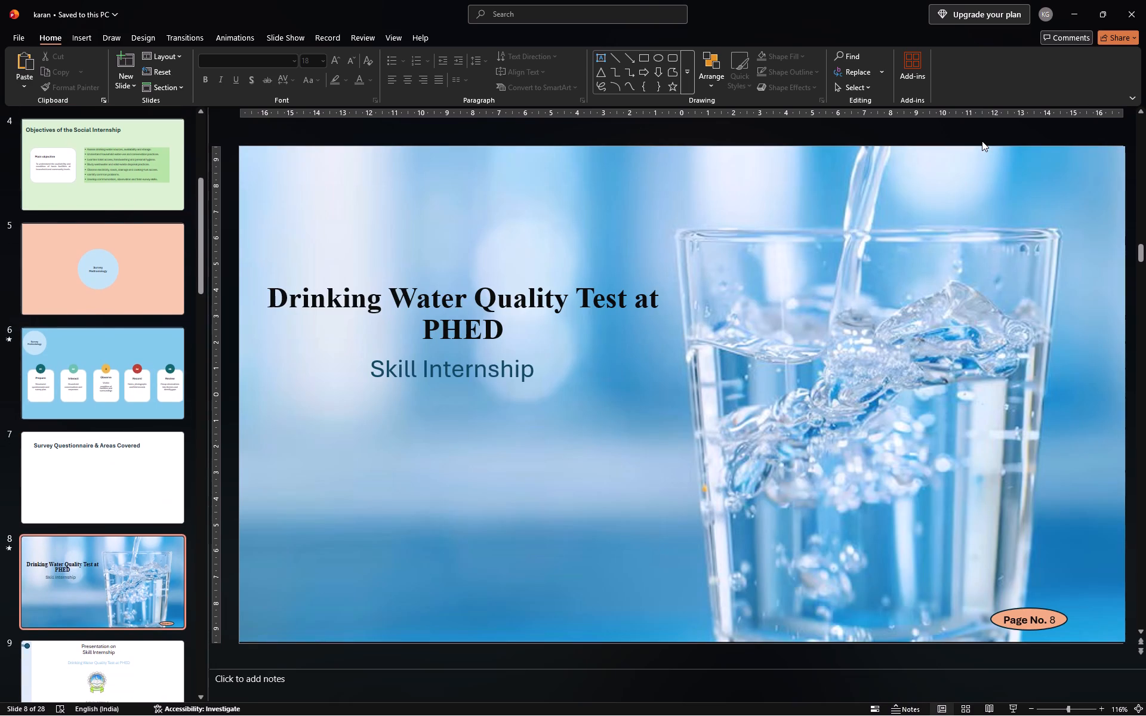
key(Down)
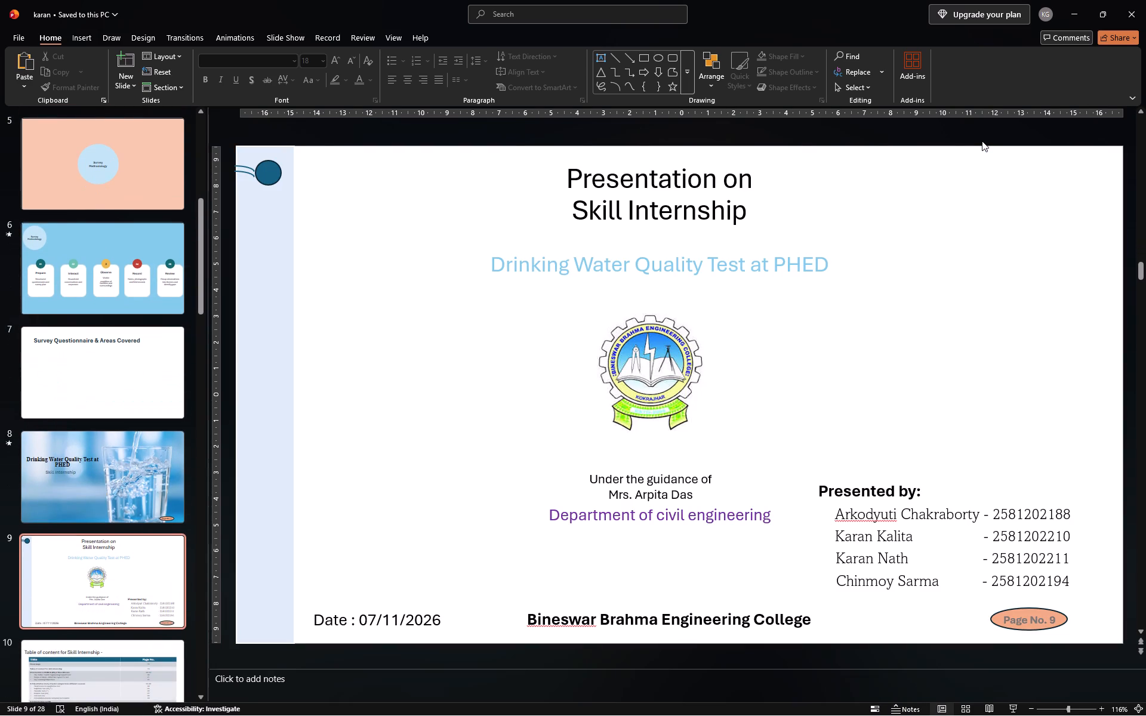
key(Down)
key(Up)
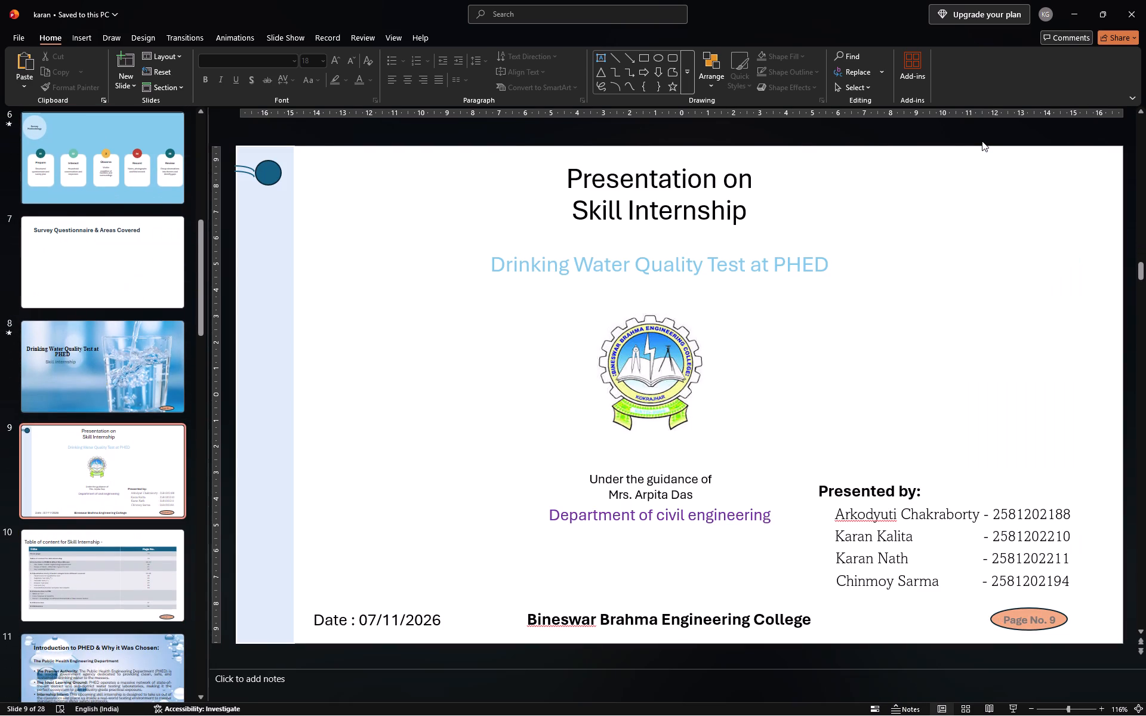
key(Down)
key(Down)
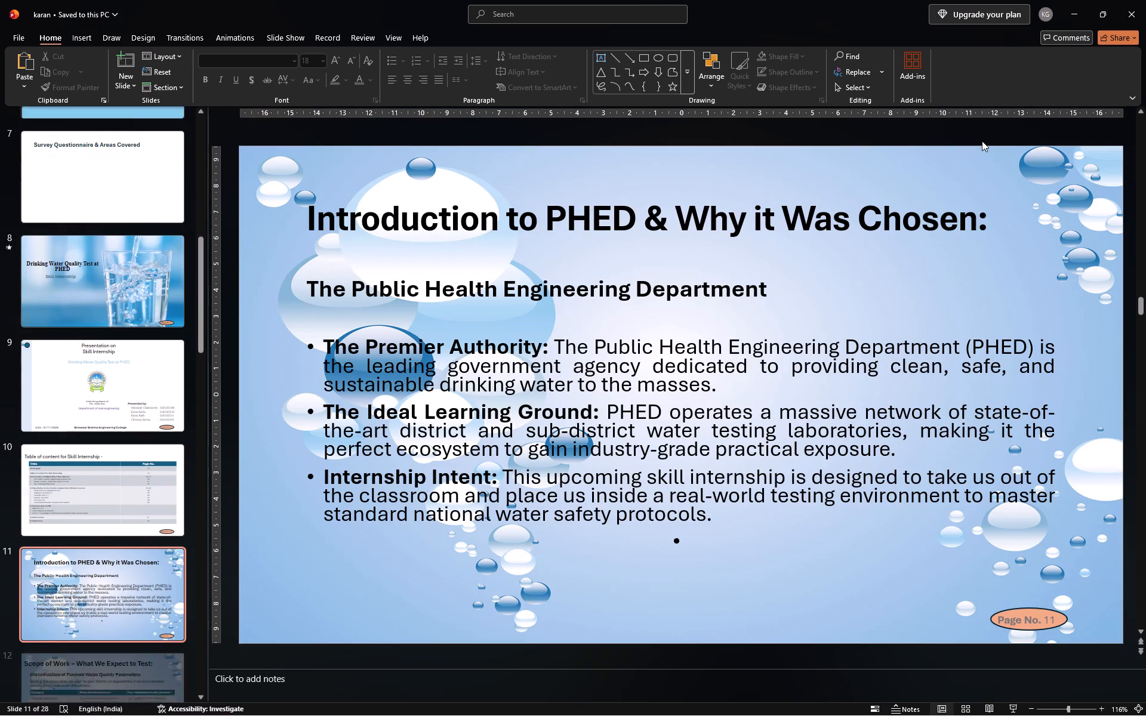
key(Up)
key(Down)
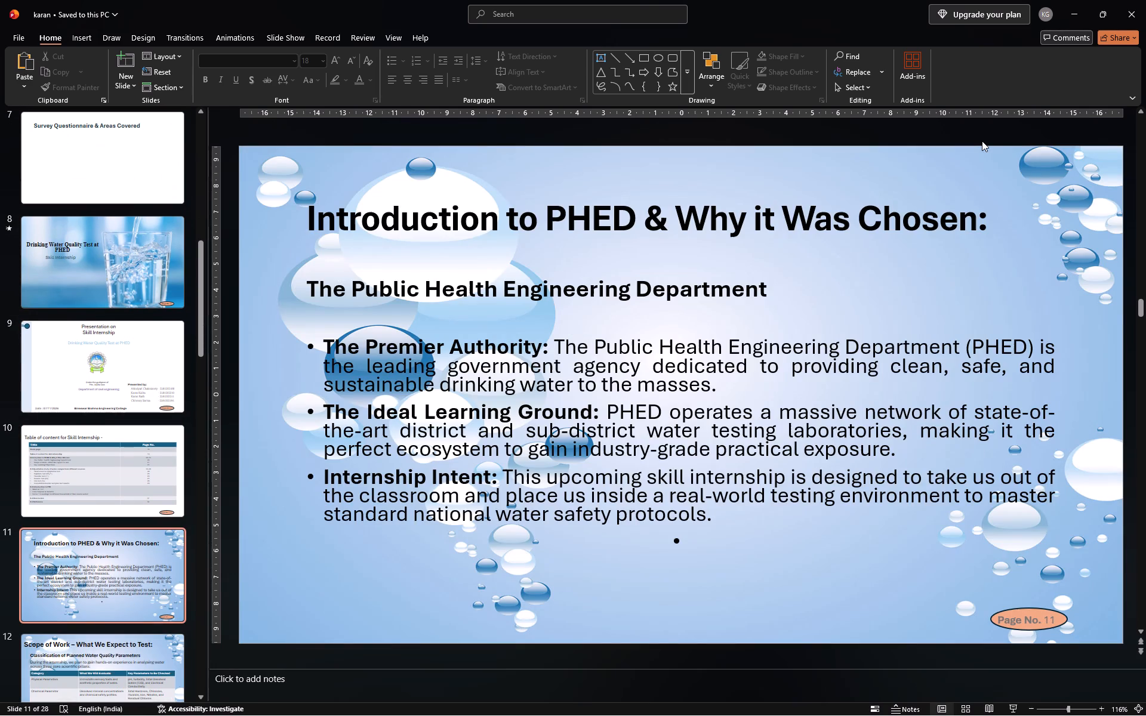
key(Down)
key(Down)
key(Up)
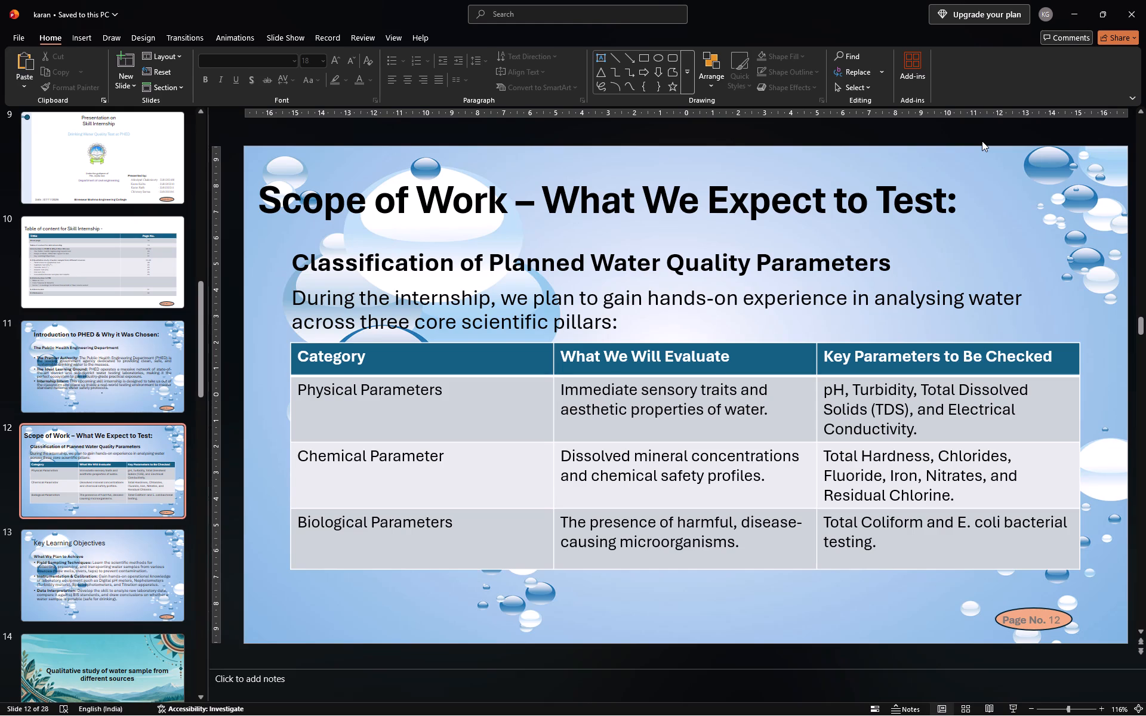
key(Down)
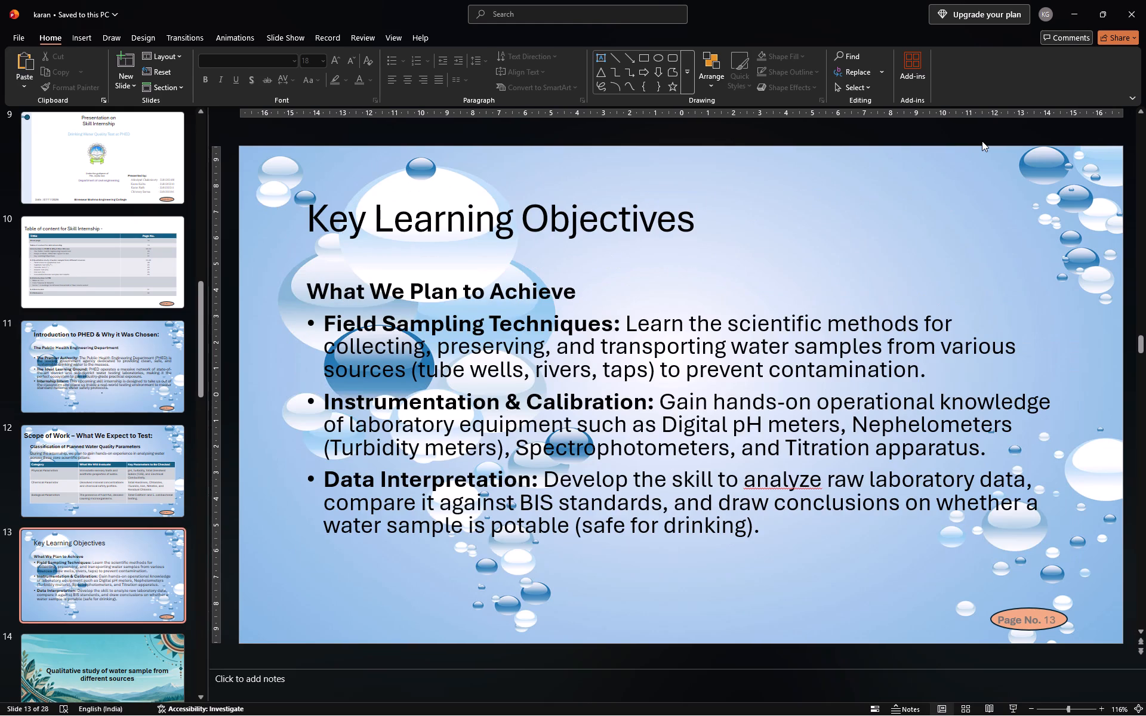
key(Down)
key(Down)
key(Down)
key(Down)
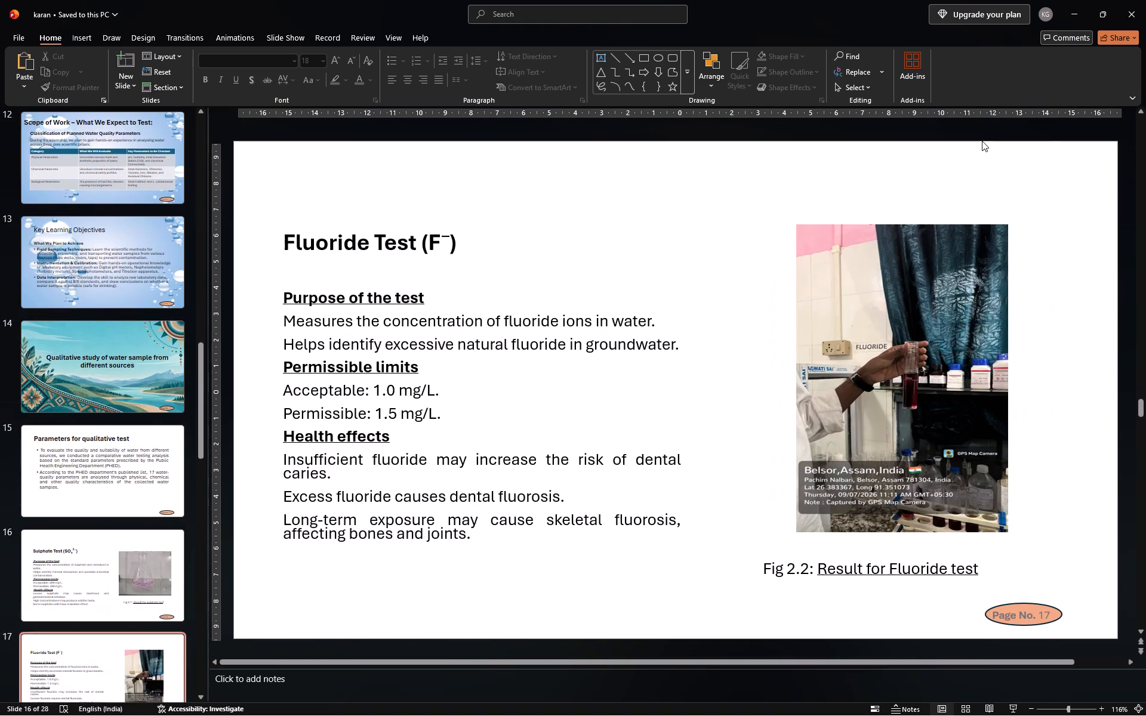
key(Down)
key(Down)
key(Down)
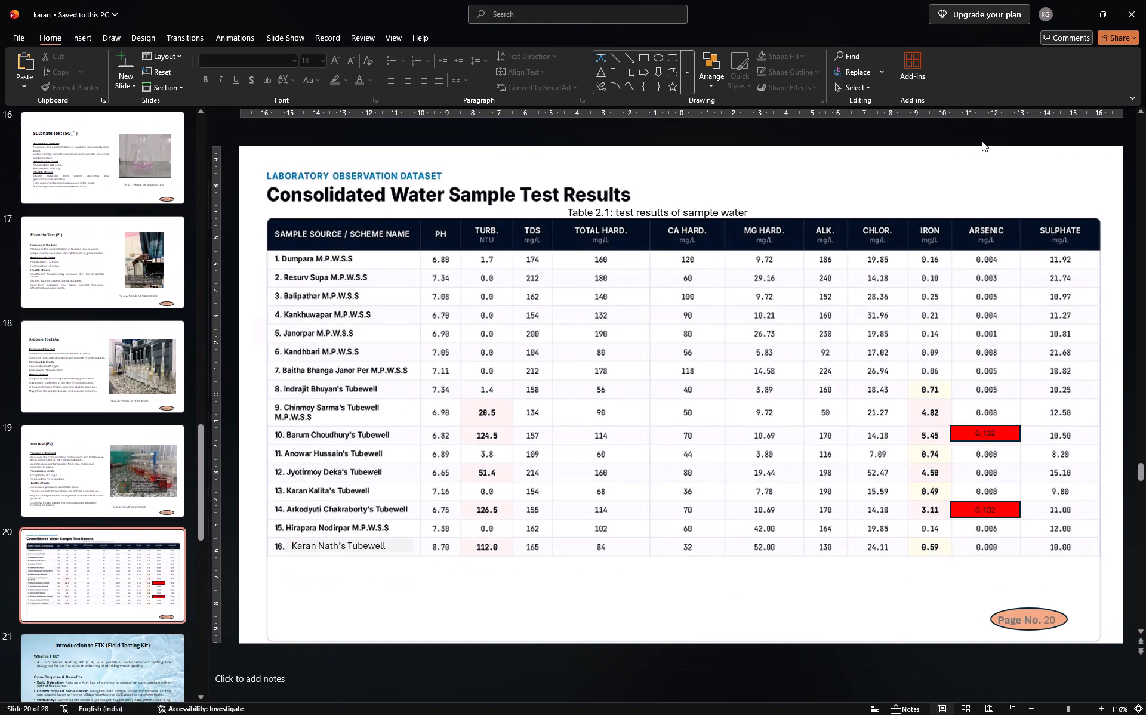
key(Up)
key(Up)
key(Up)
key(Up)
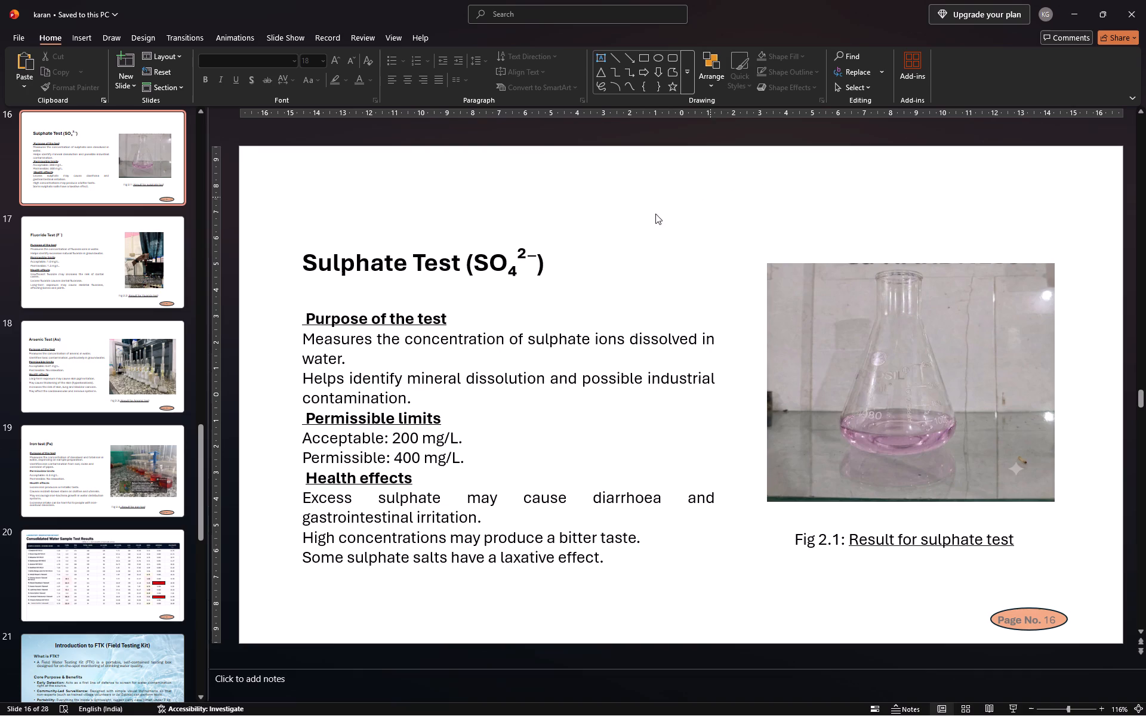
Delete the four individual water test slides: Iron, Arsenic, Fluoride and Sulphate.
click(89, 486)
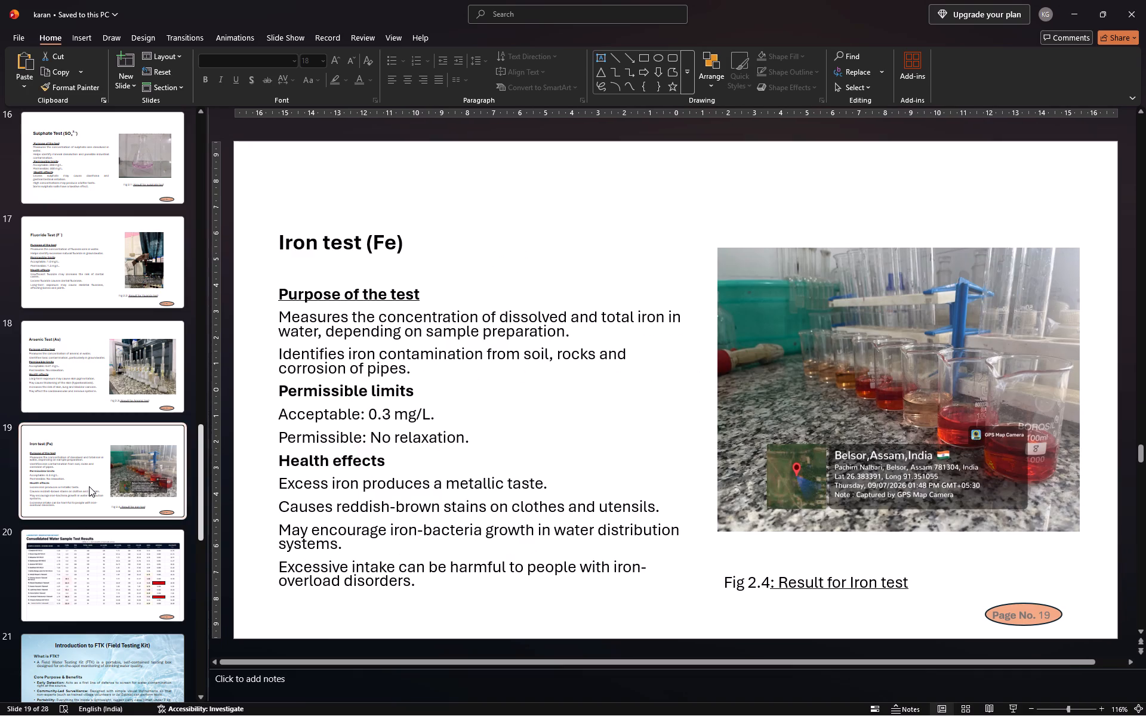
key(Delete)
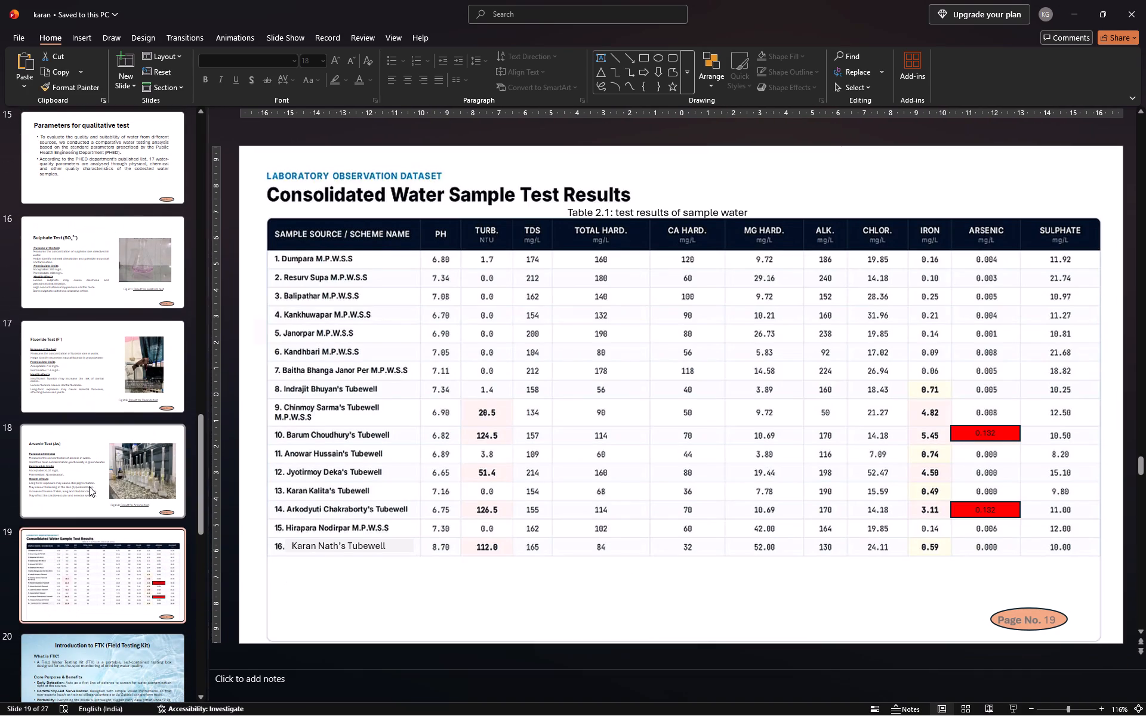
key(Up)
key(Delete)
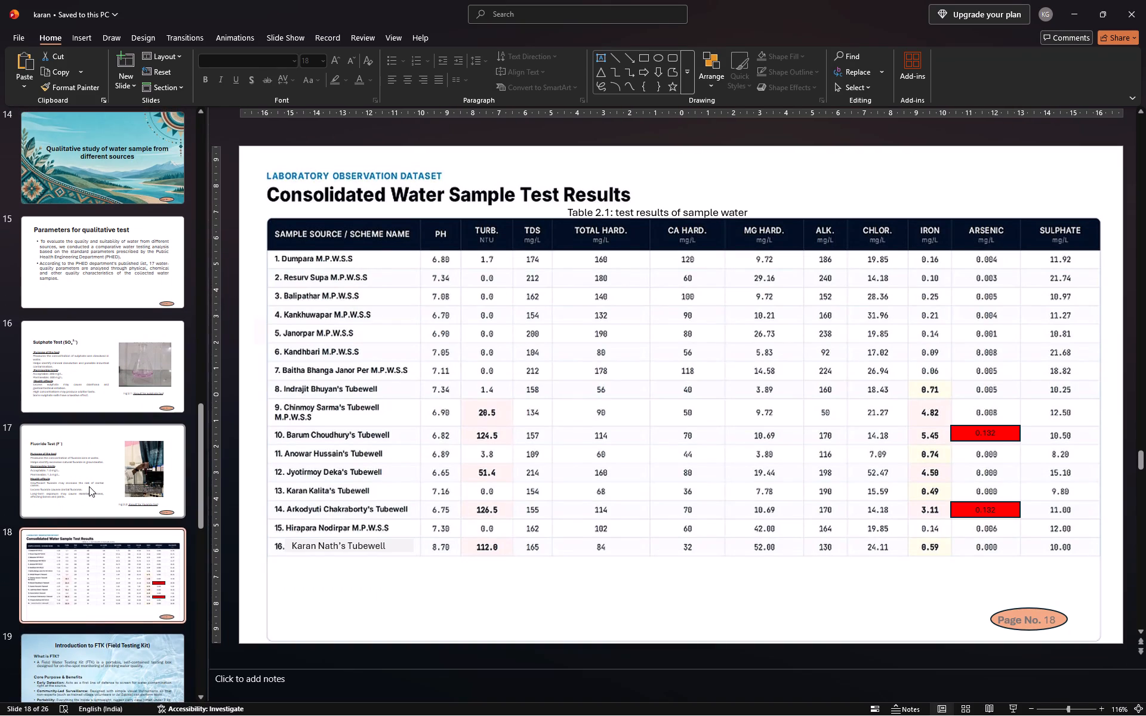
key(Up)
key(Delete)
key(Up)
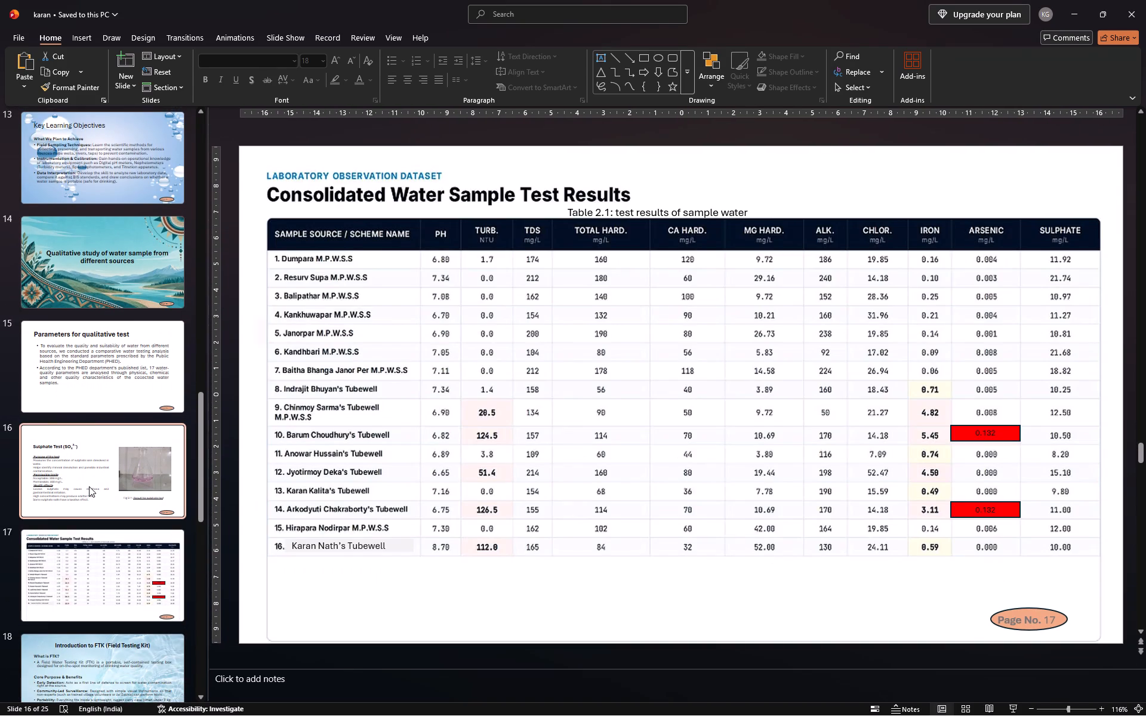
key(Delete)
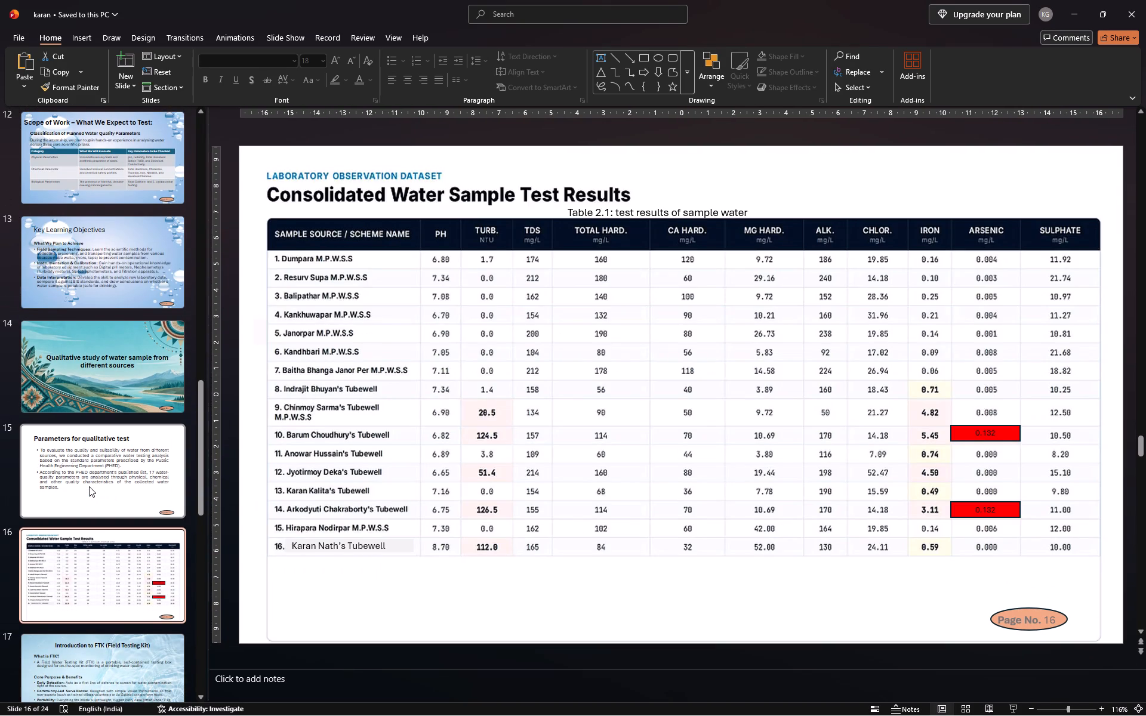
Examine the Parameters for qualitative test slide, the consolidated results slide and the order of the remaining slides.
click(89, 486)
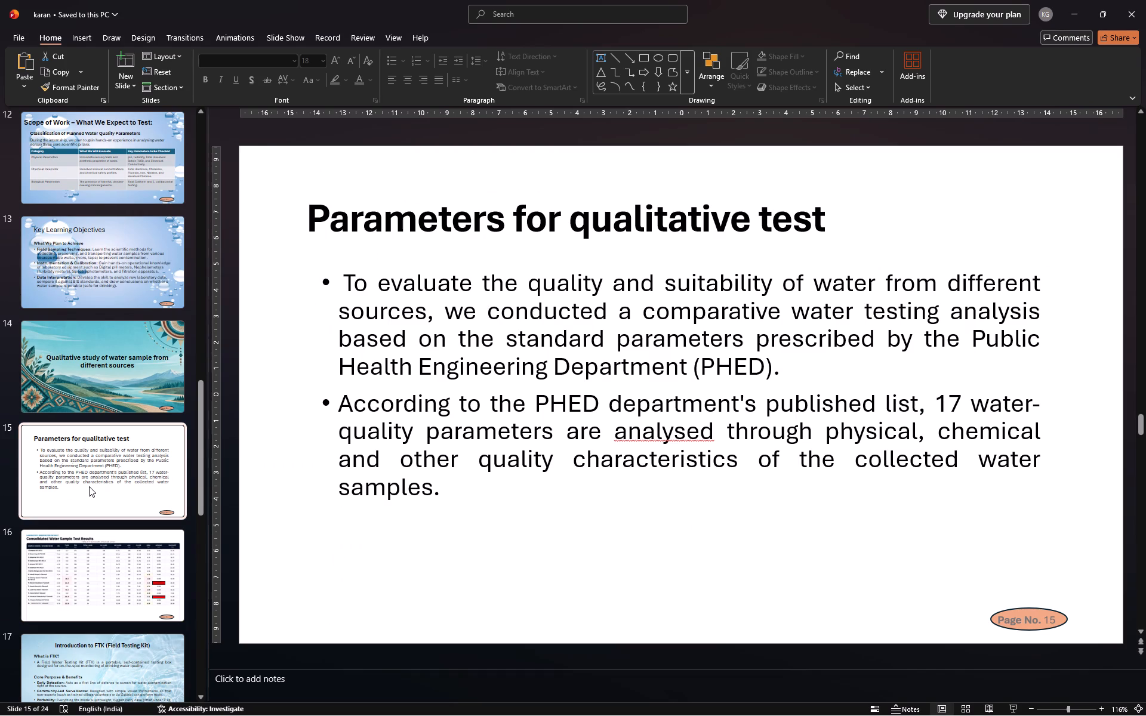
click(395, 291)
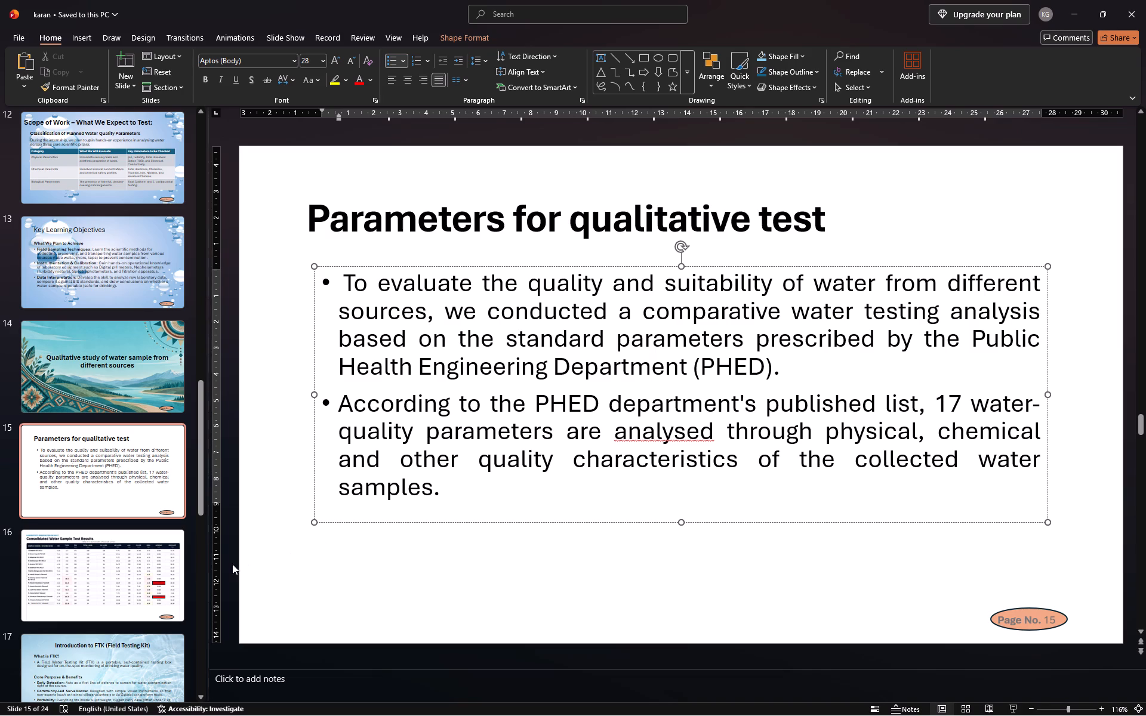
click(118, 581)
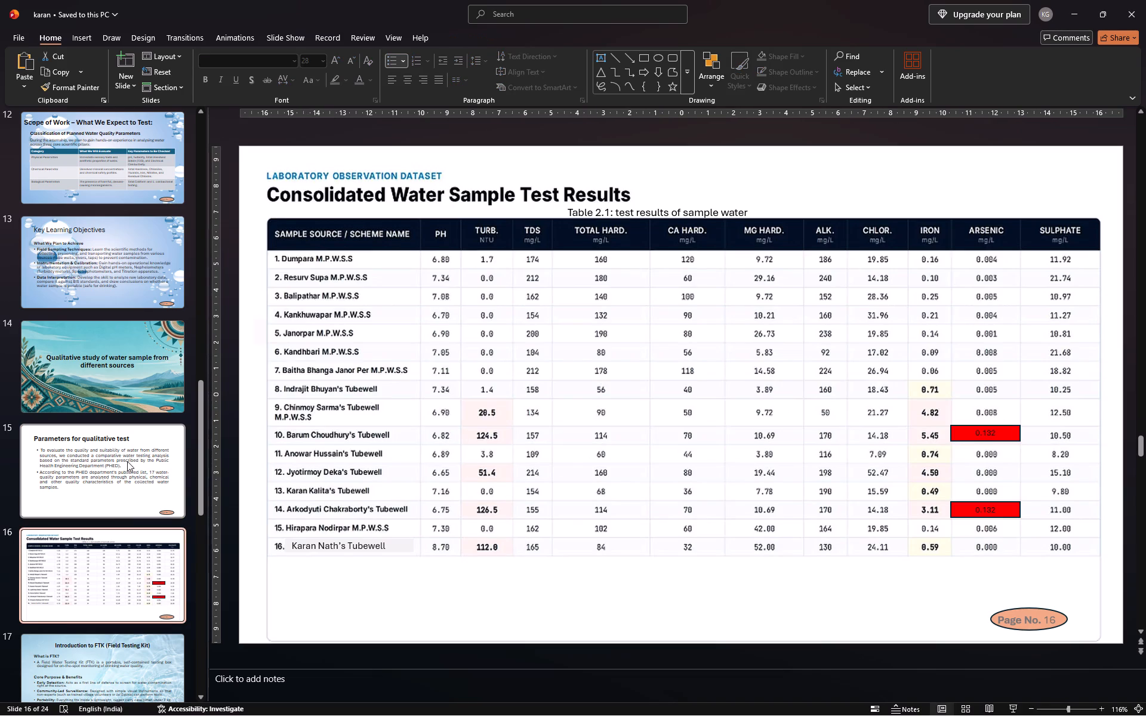
scroll(113, 528, down, 6)
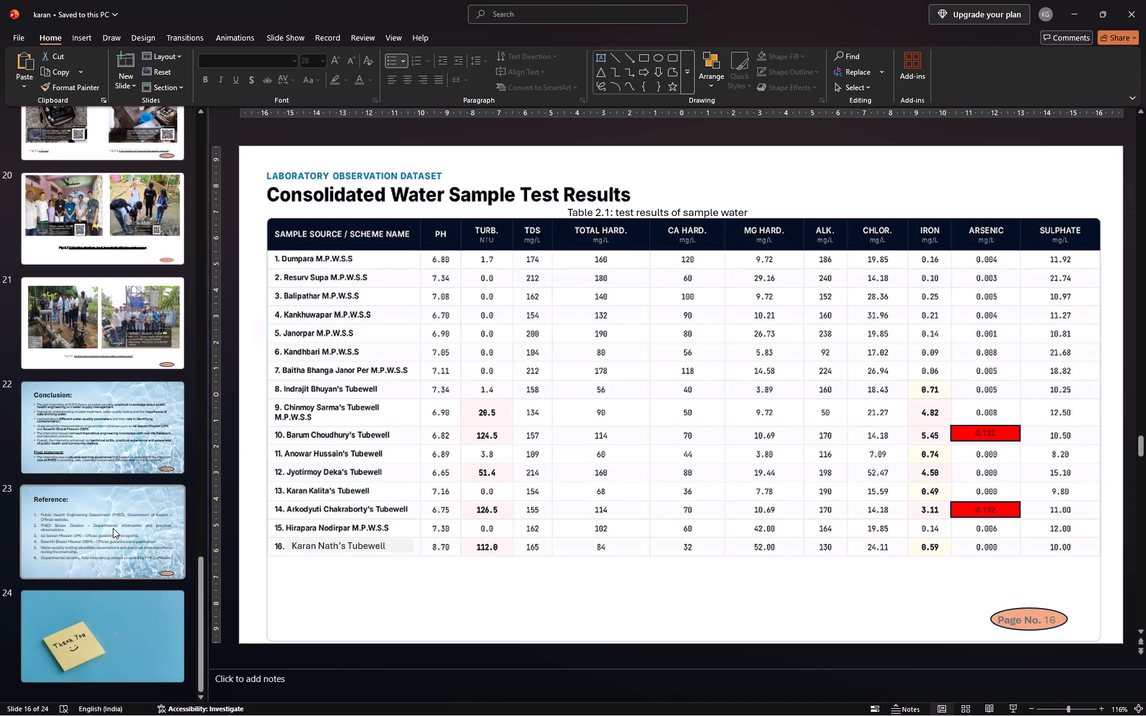
scroll(113, 528, up, 2)
scroll(113, 528, down, 5)
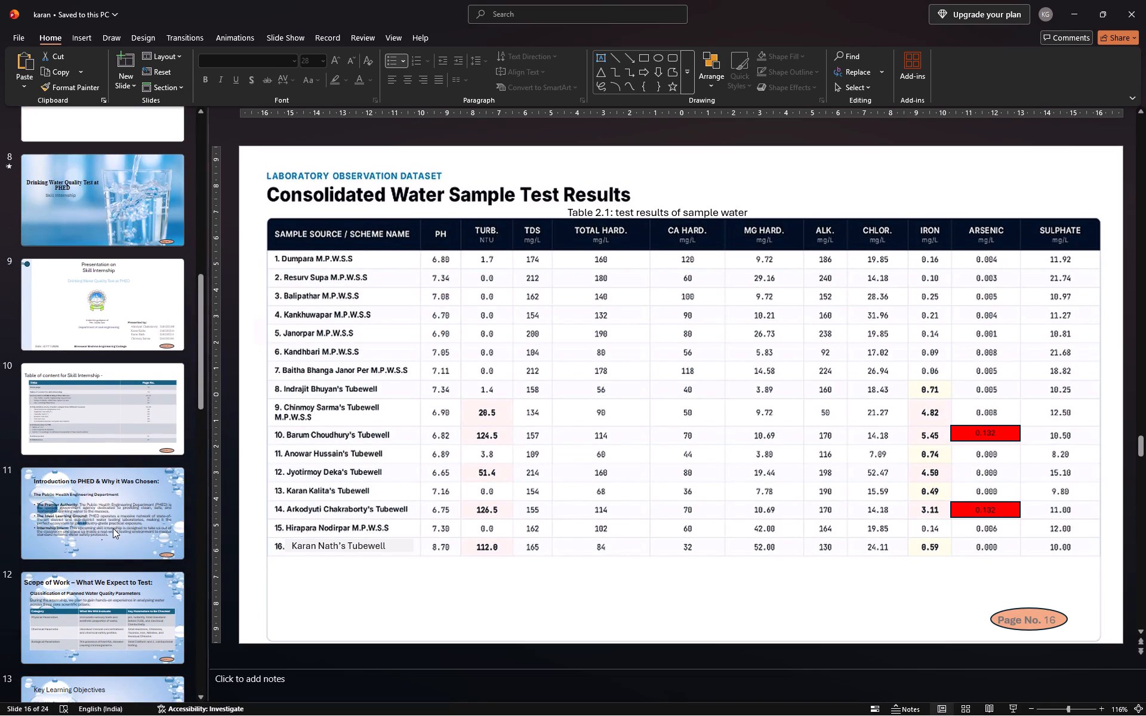
scroll(121, 563, down, 1)
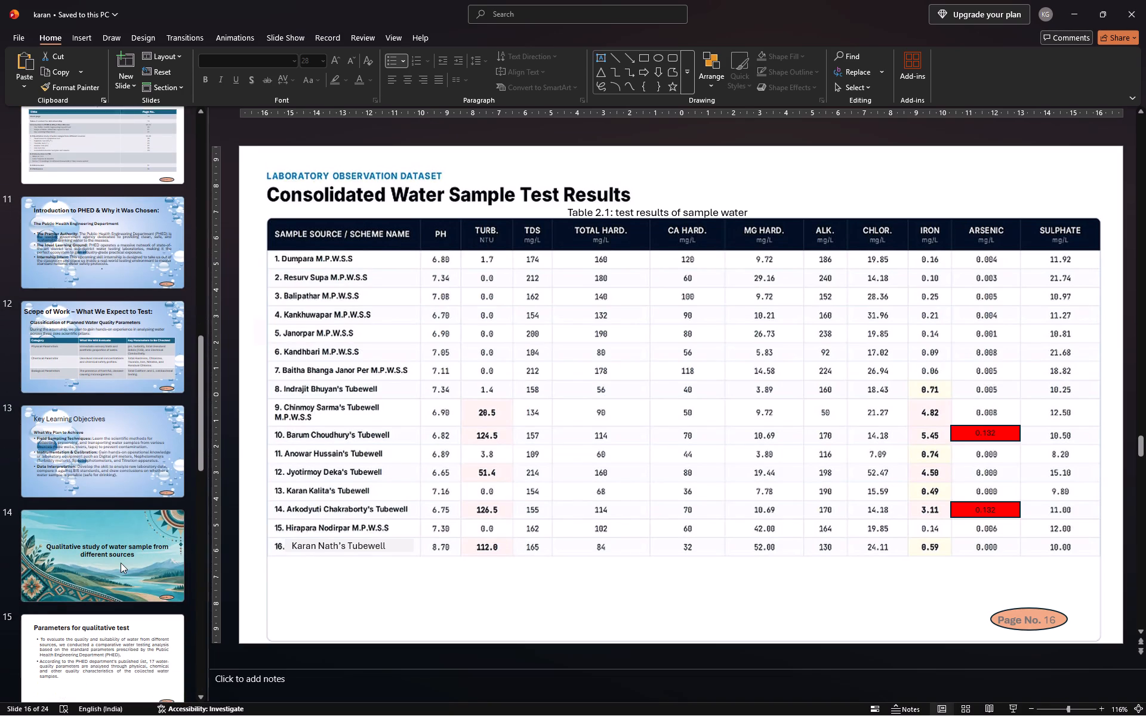
scroll(121, 563, down, 1)
click(119, 631)
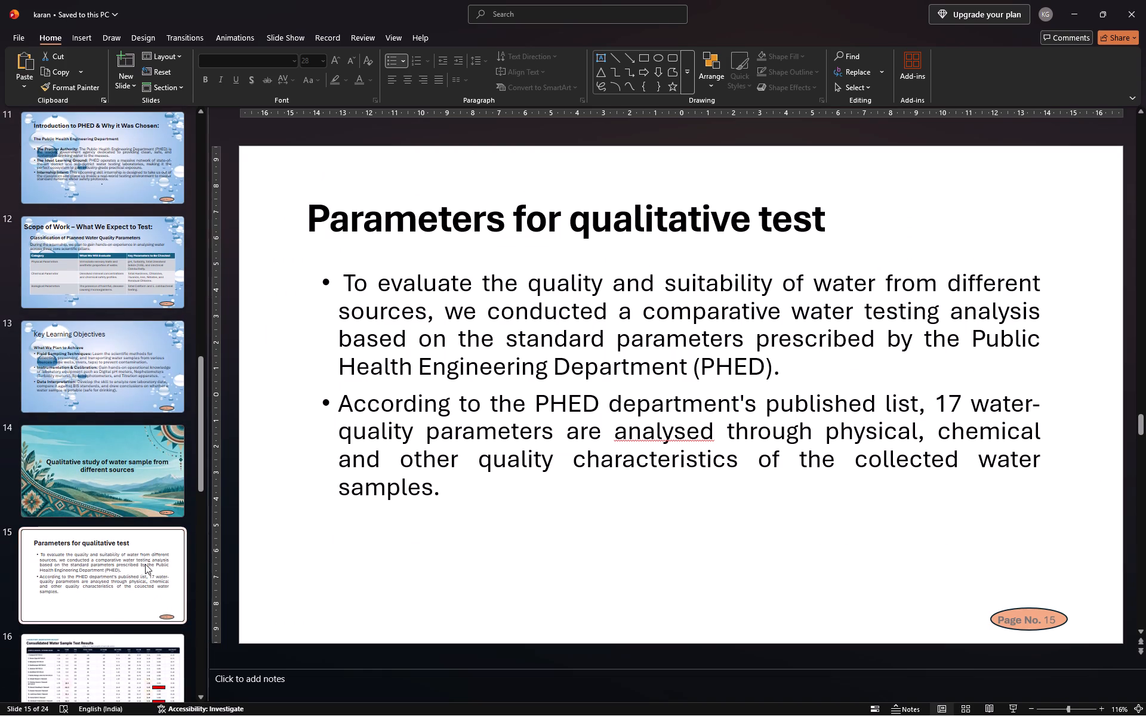
scroll(145, 564, up, 8)
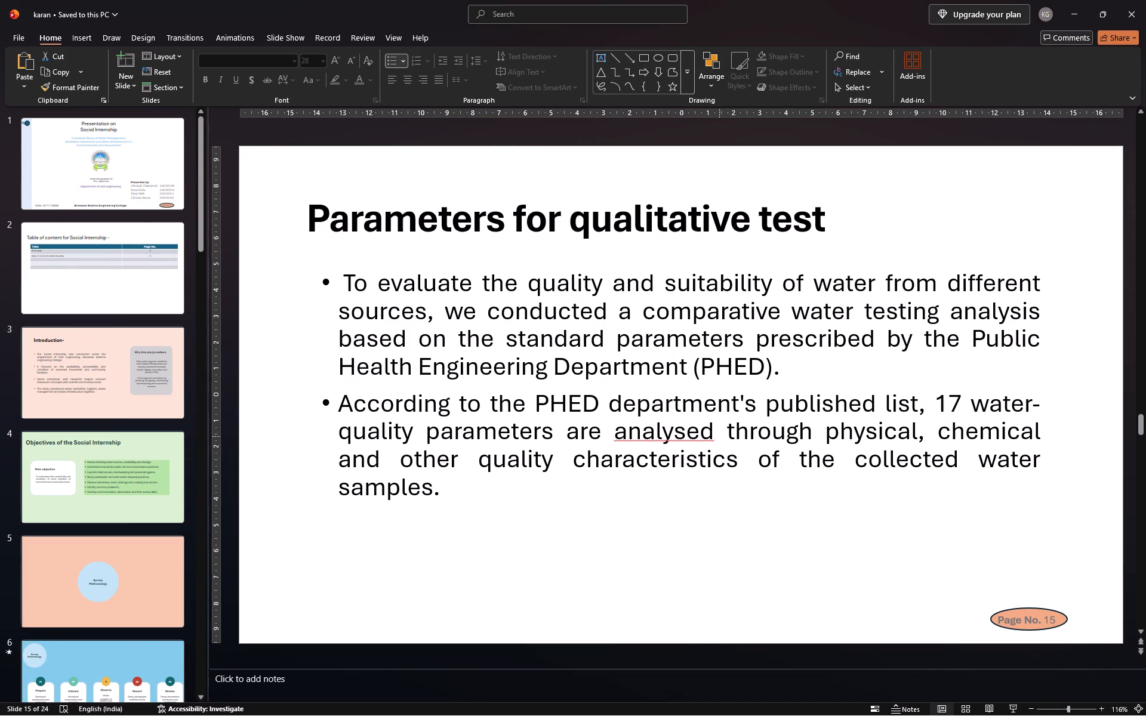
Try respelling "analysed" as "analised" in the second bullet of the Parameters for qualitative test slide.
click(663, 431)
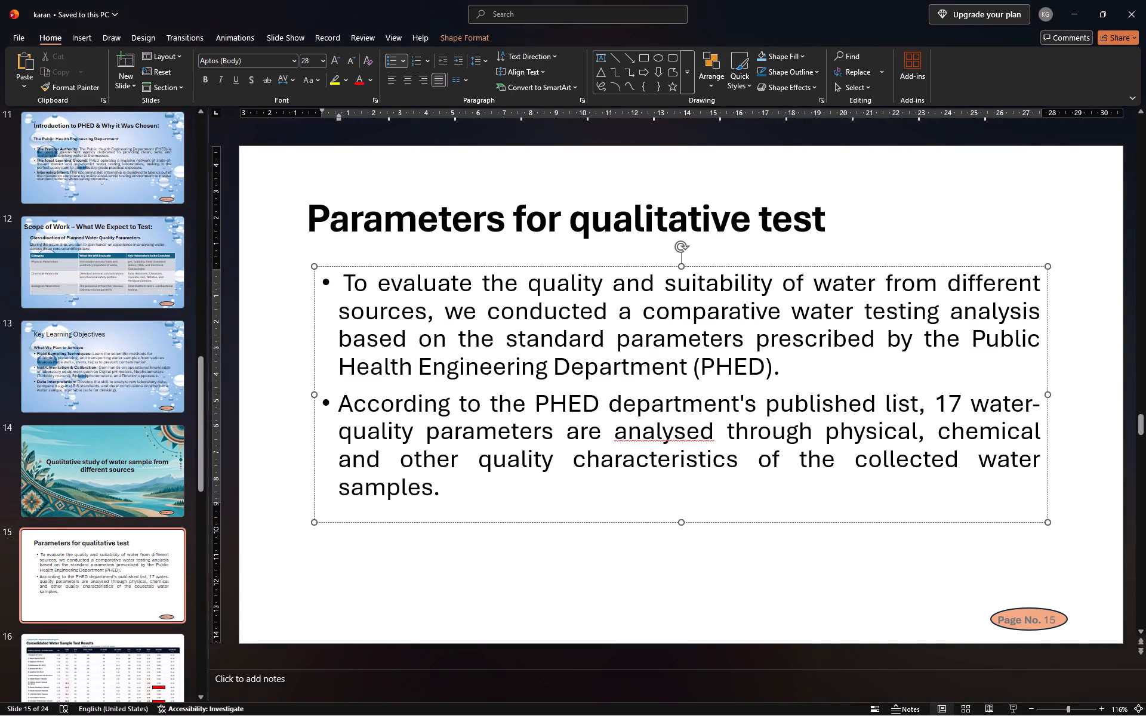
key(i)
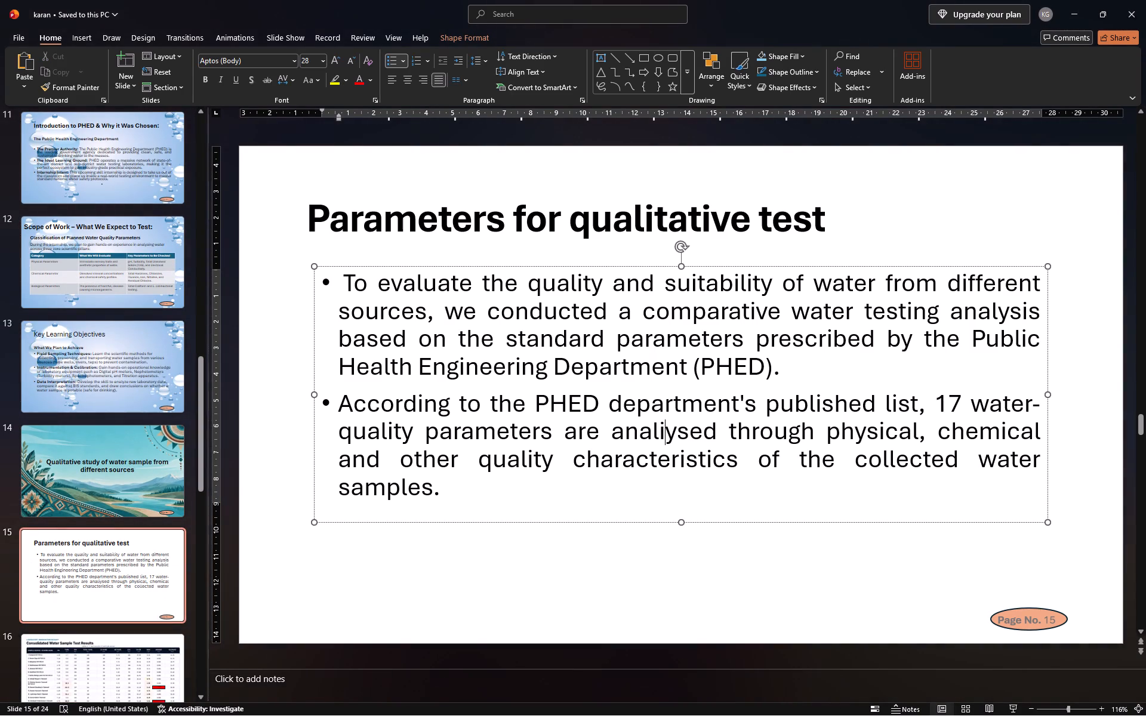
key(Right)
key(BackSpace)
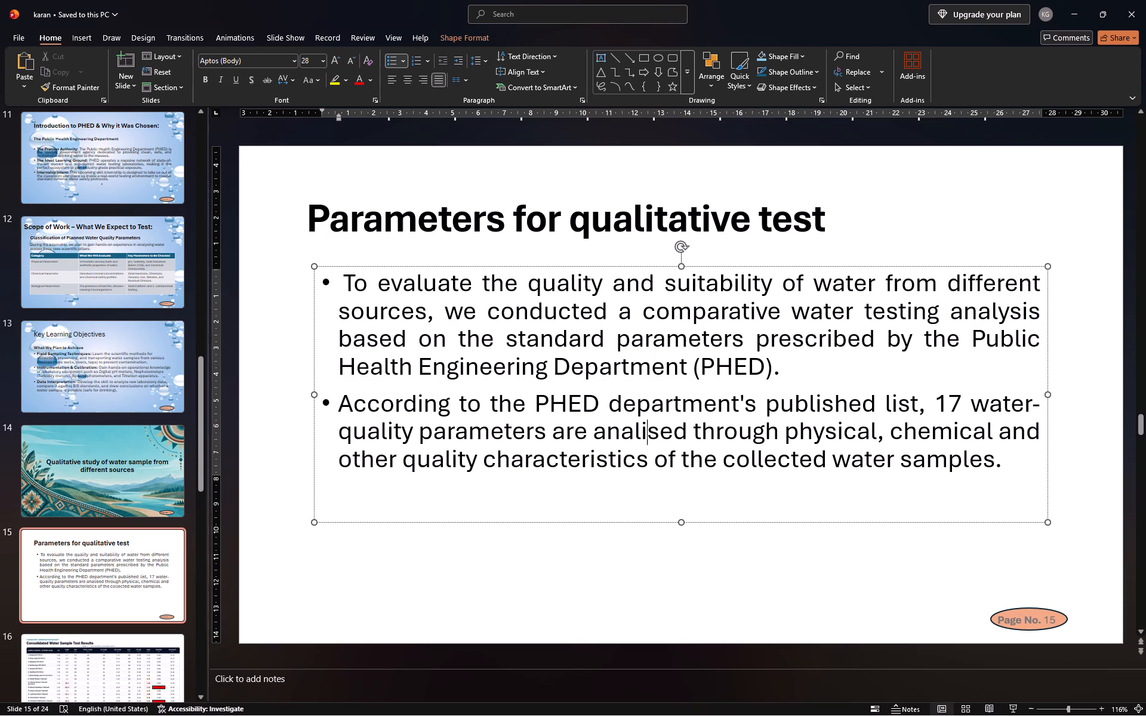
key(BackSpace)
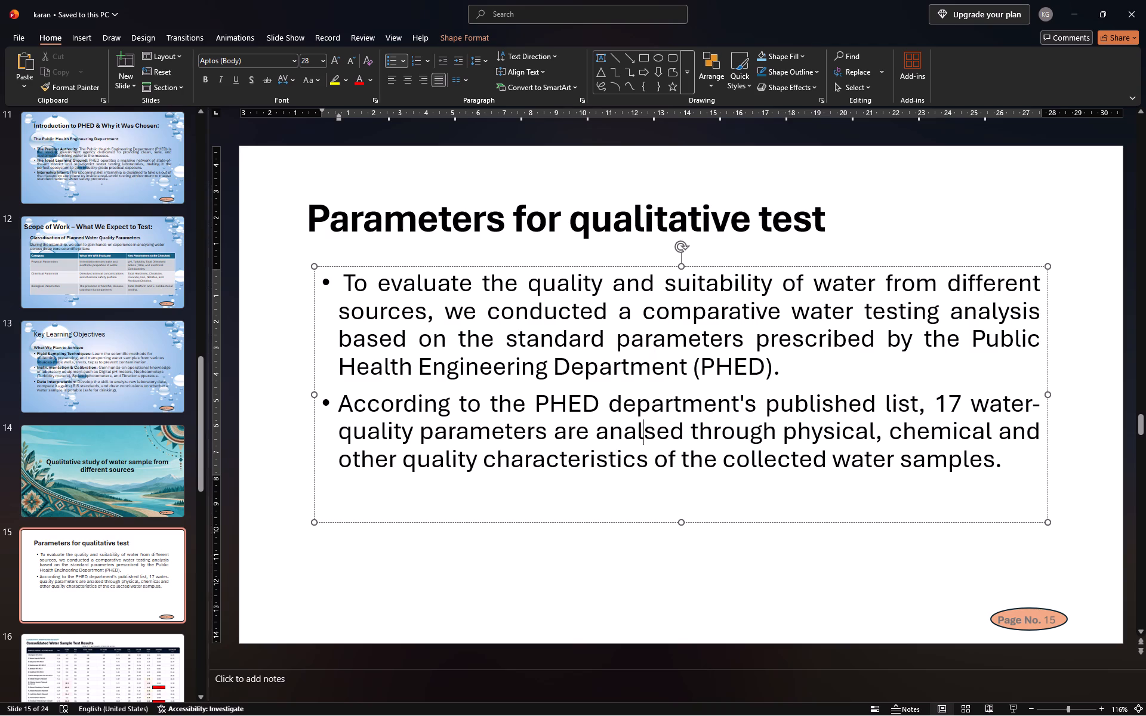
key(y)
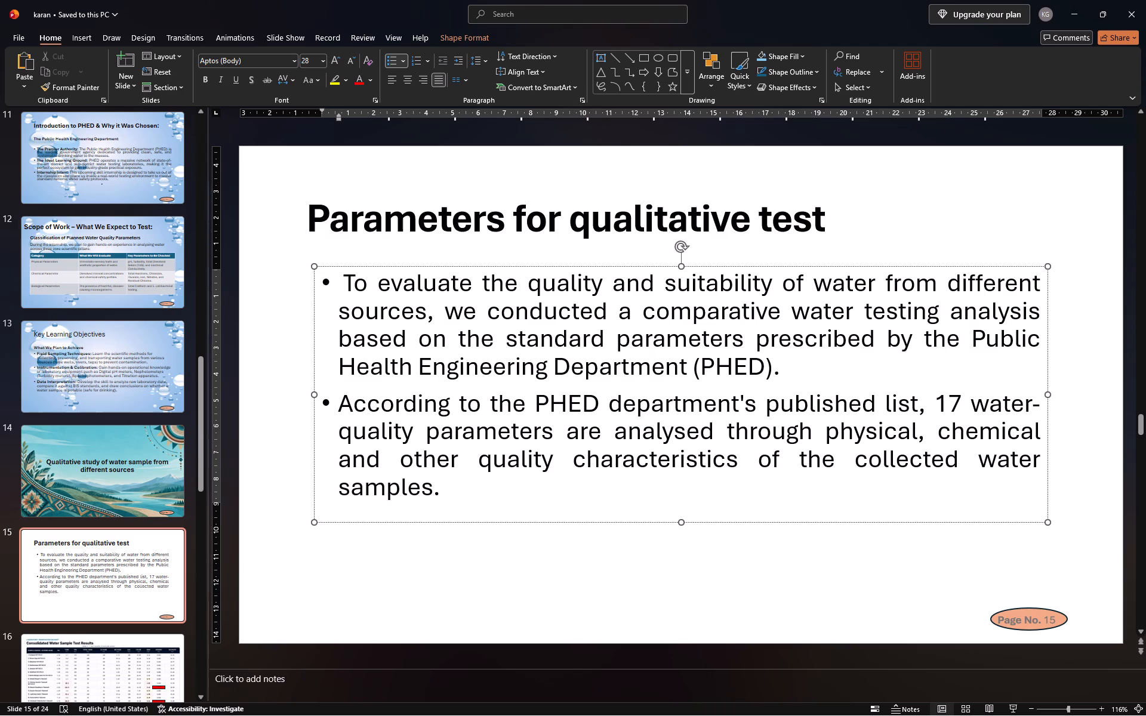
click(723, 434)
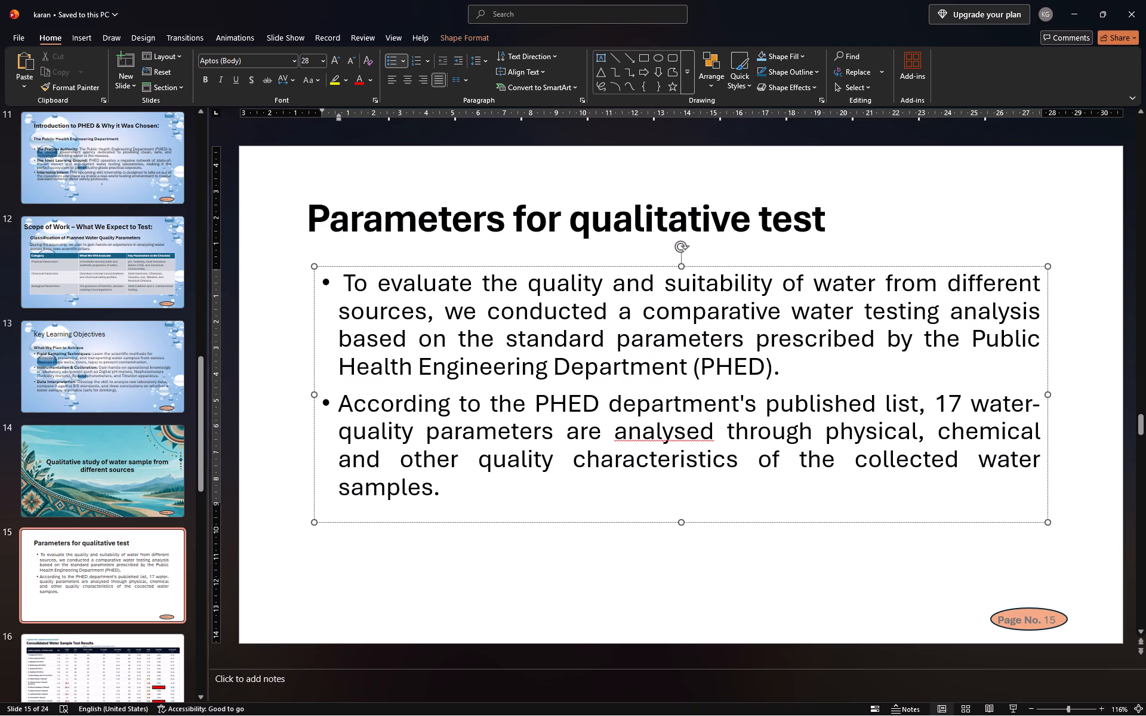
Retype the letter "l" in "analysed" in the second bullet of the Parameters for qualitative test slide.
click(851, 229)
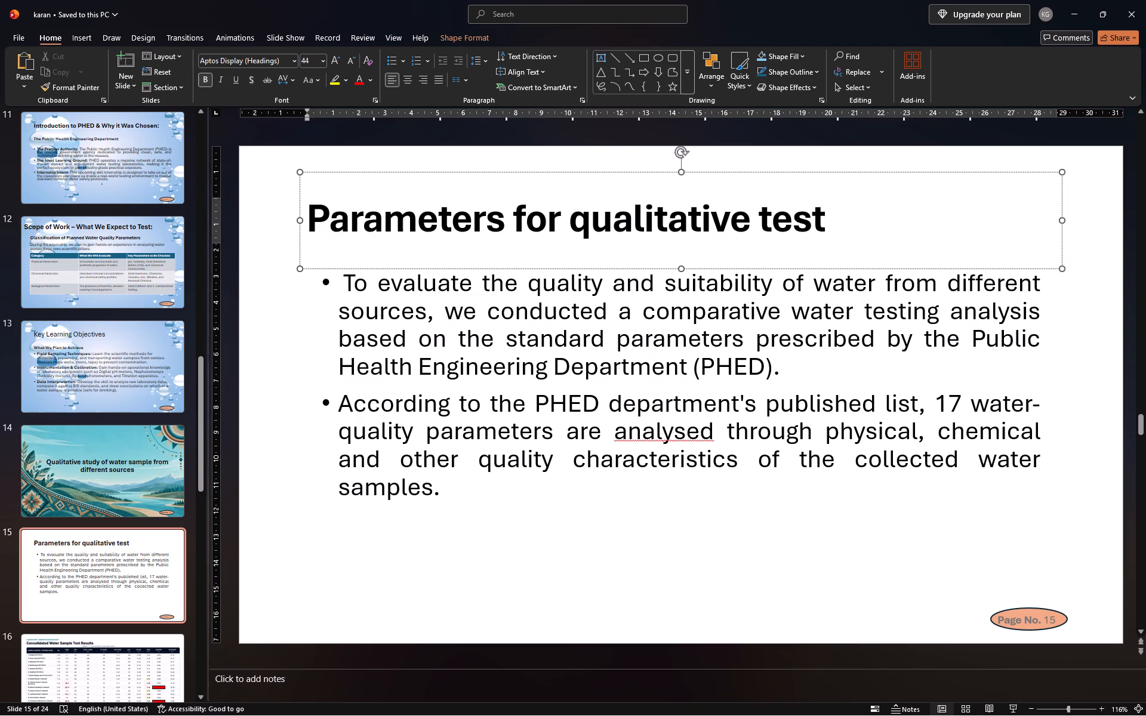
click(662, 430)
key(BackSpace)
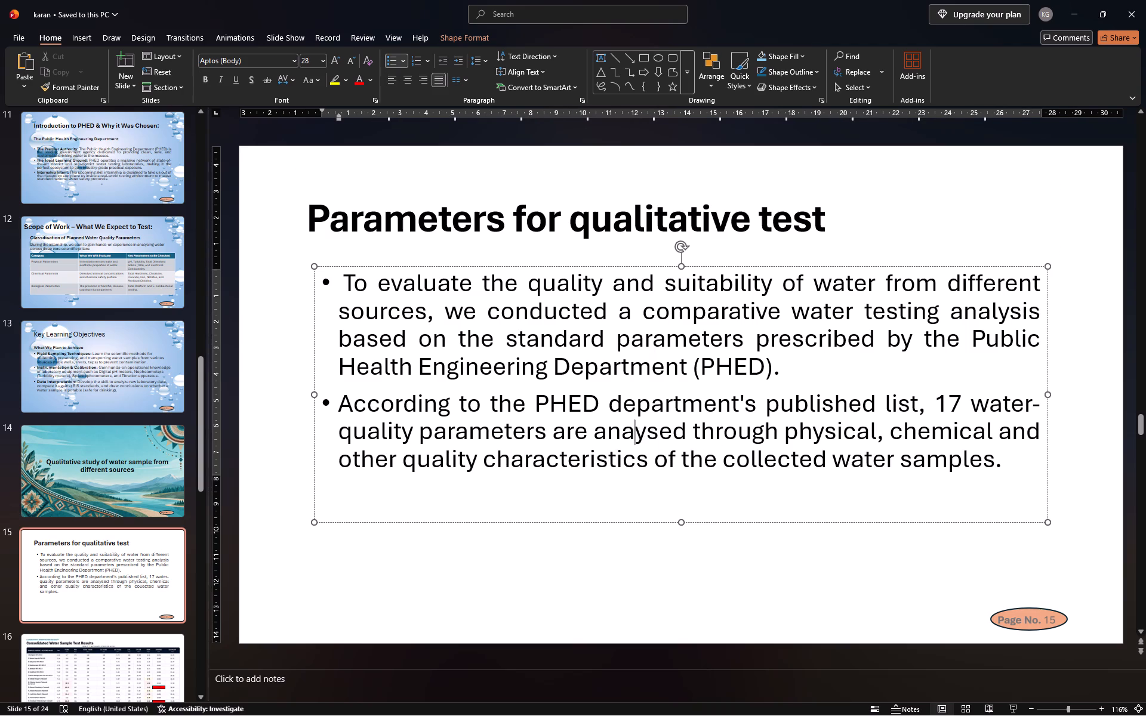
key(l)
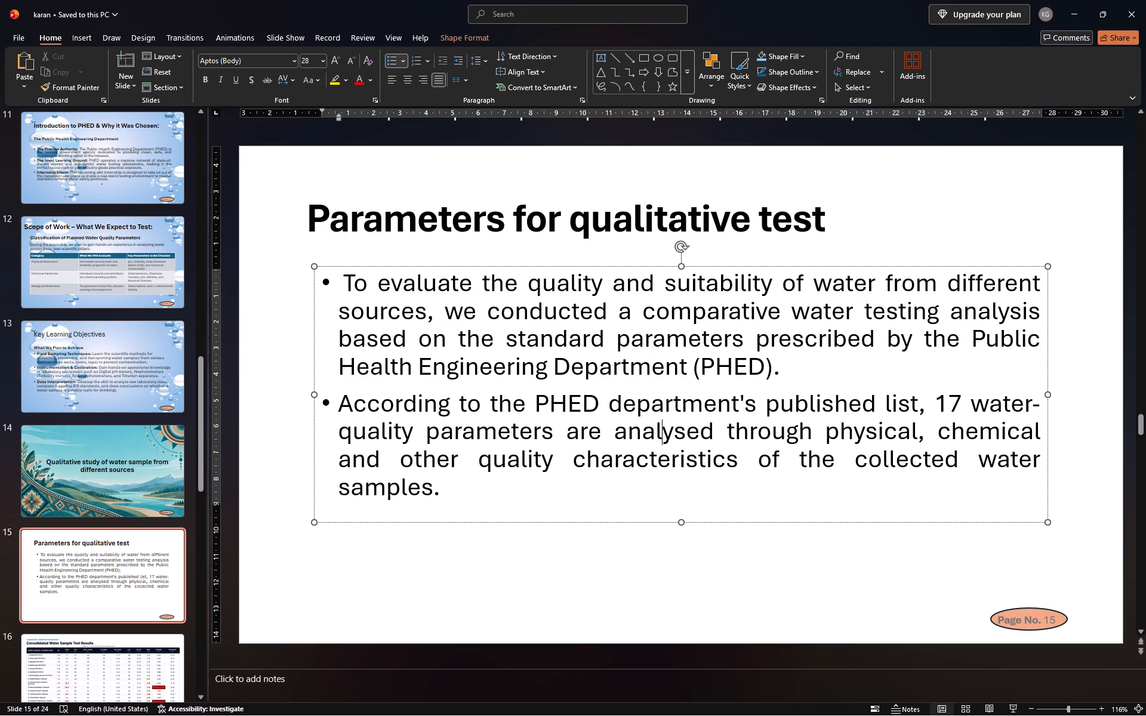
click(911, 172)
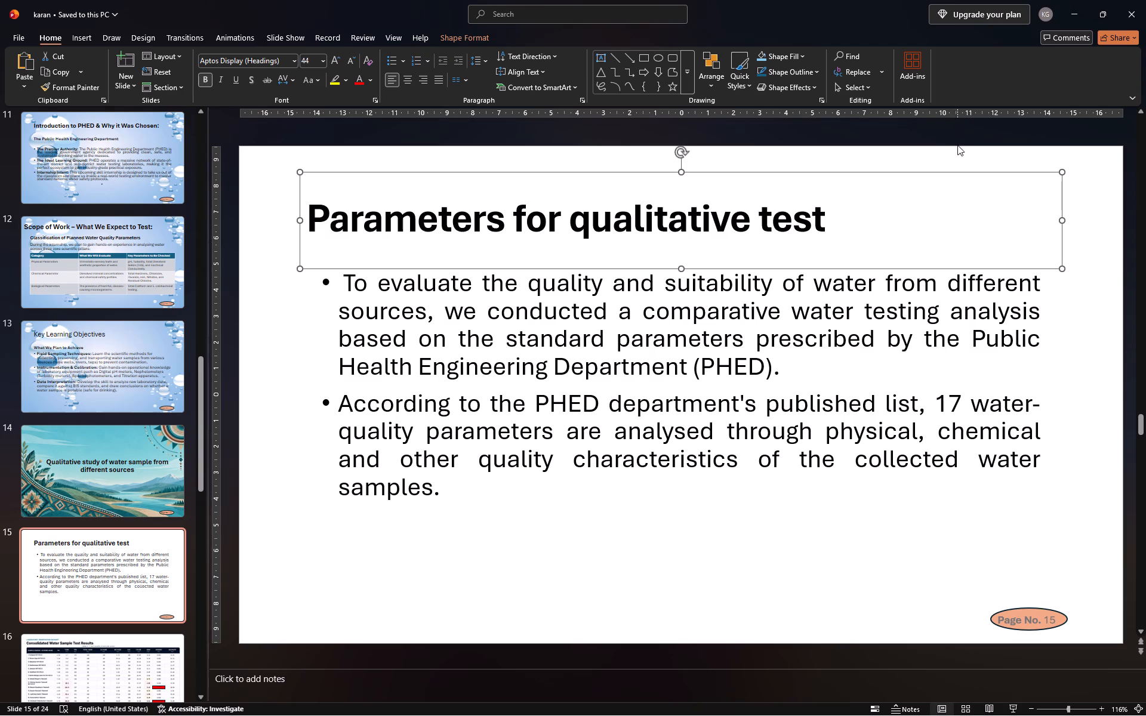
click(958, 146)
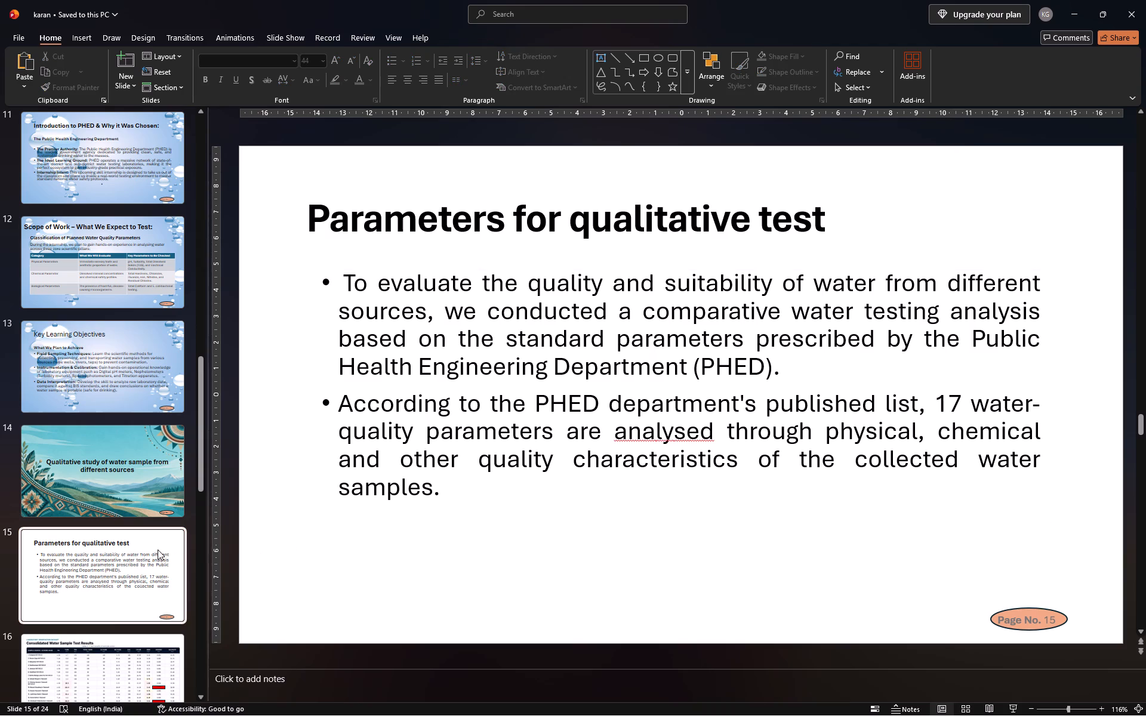
Look through the following slides, open the Introduction to FTK (Field Testing Kit) slide and select its water background picture.
scroll(148, 548, down, 2)
scroll(148, 548, up, 1)
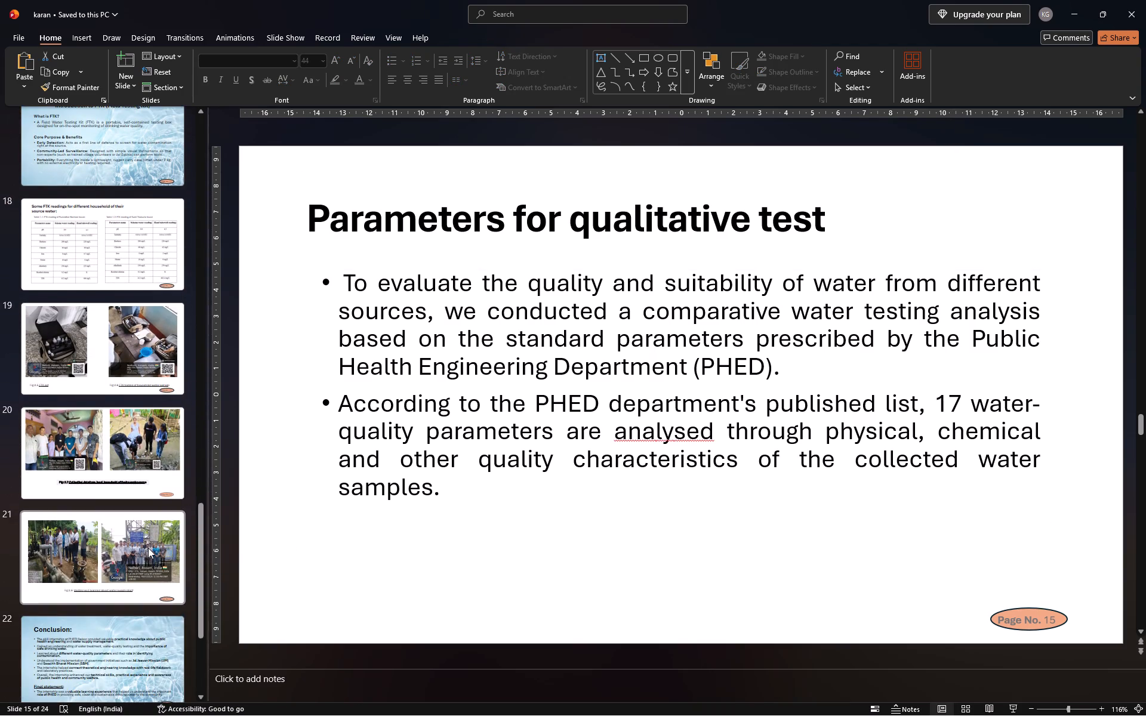
scroll(148, 548, up, 1)
click(153, 371)
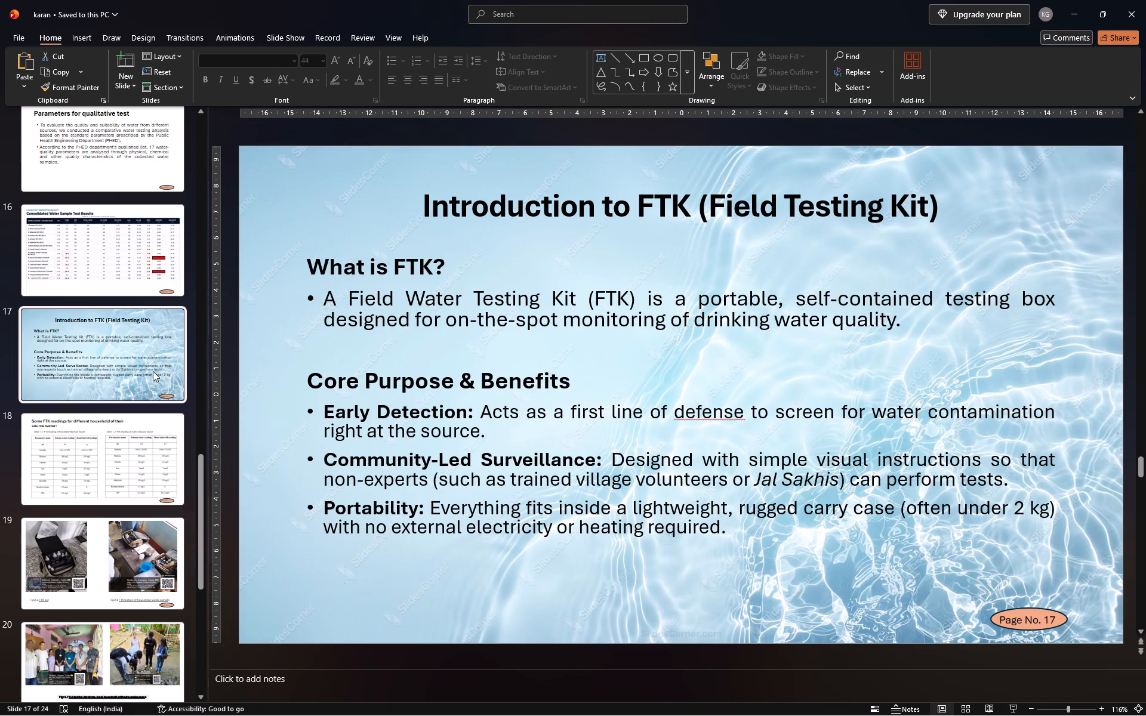
click(355, 591)
ctrl+scroll(355, 591, down, 1)
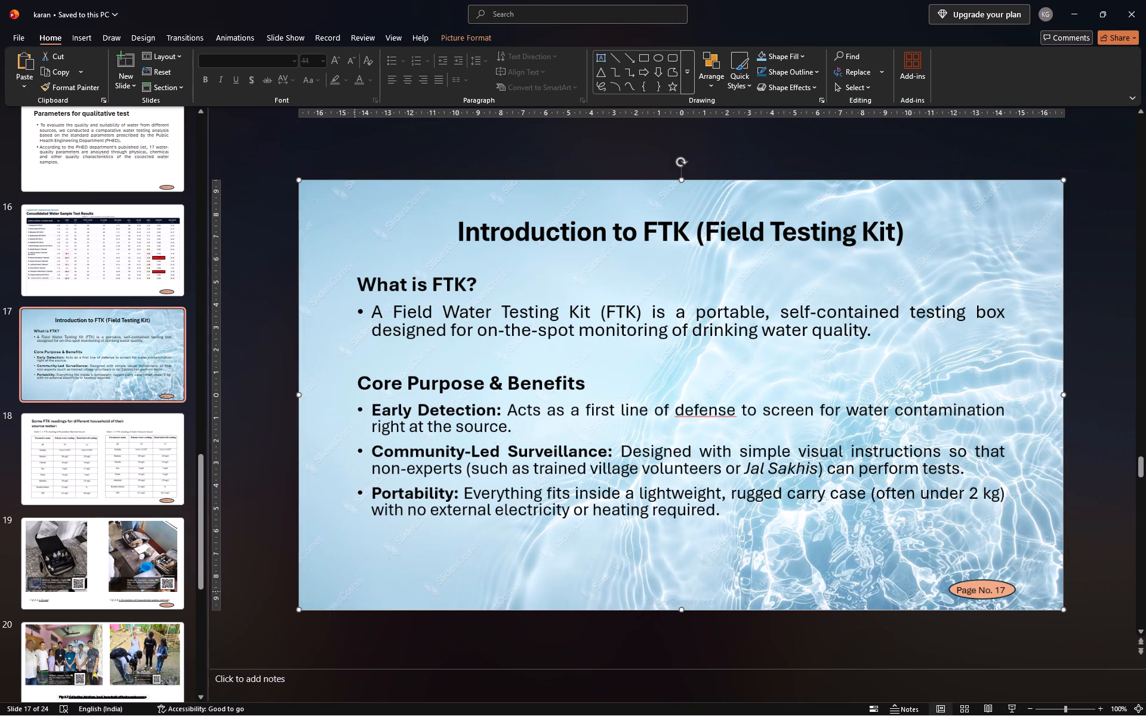
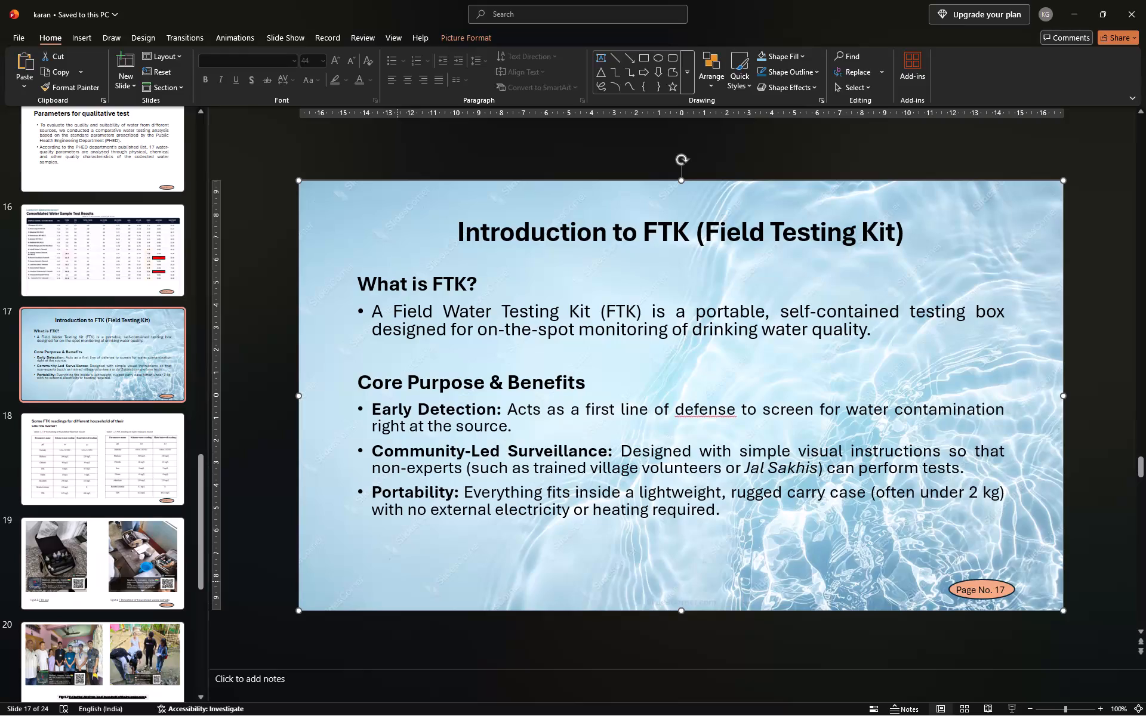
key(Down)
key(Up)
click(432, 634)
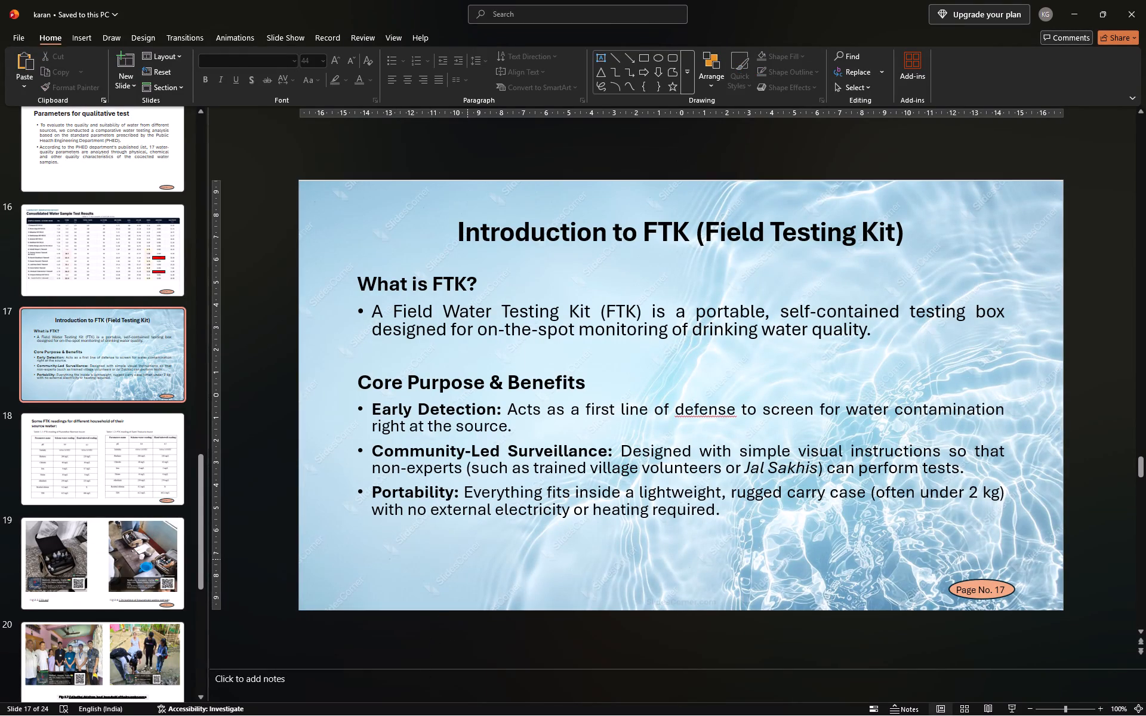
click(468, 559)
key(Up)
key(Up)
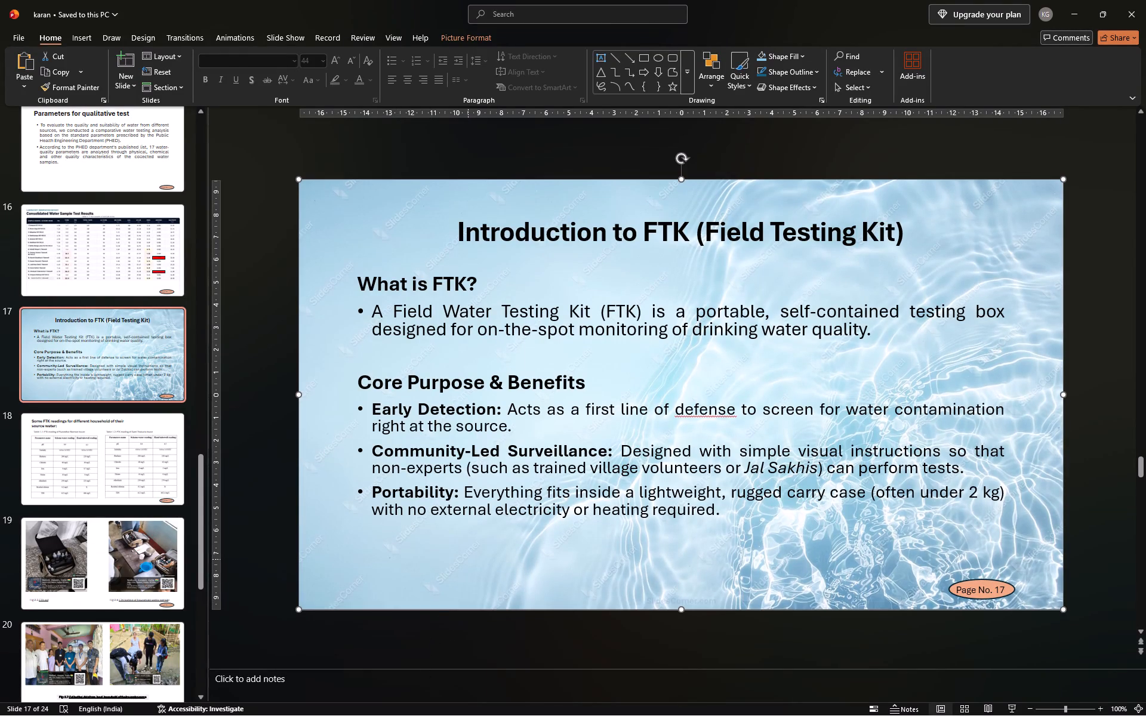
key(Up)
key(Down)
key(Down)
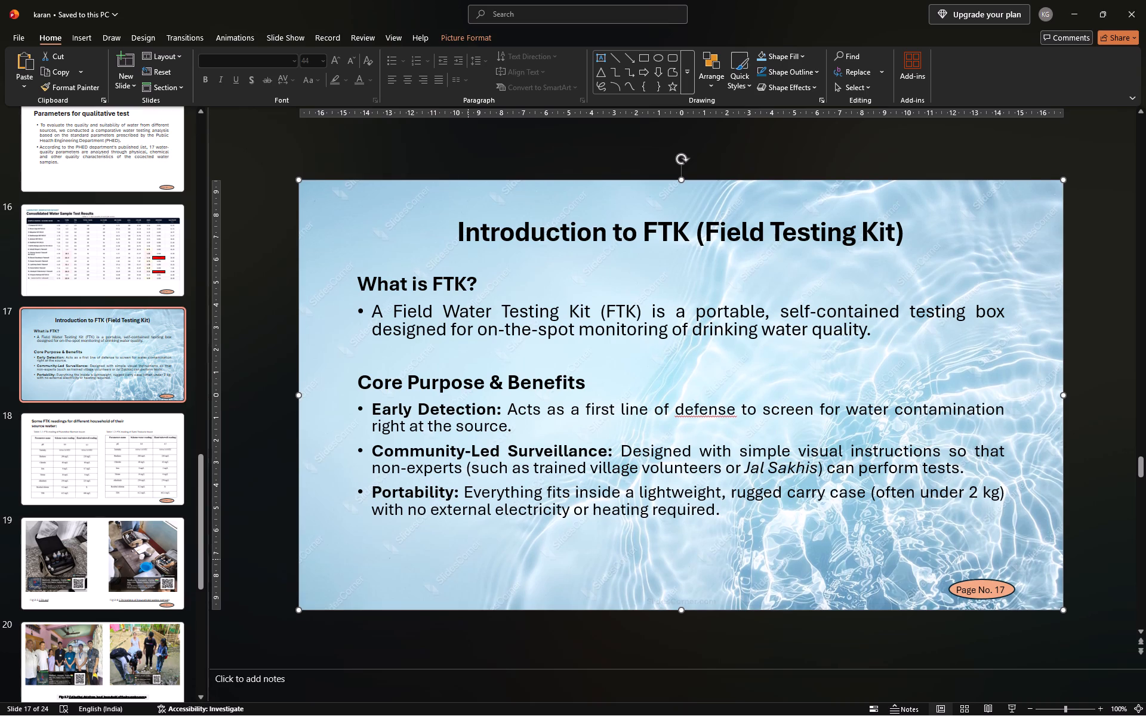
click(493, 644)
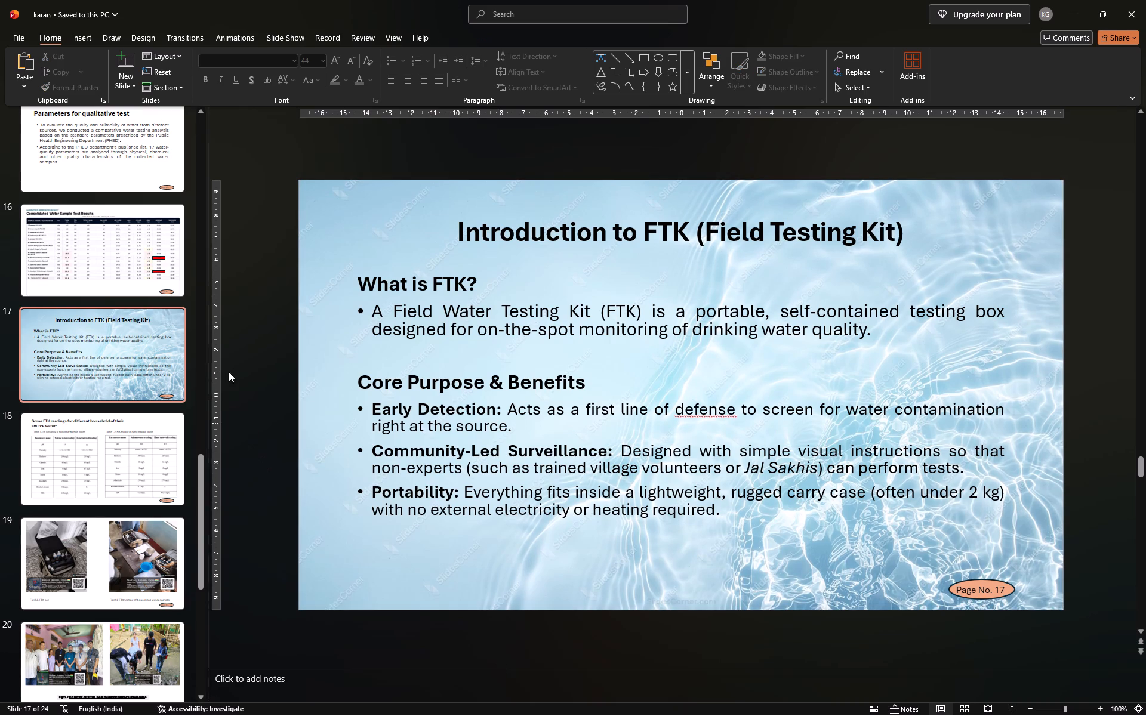
Look through the slides from Introduction to FTK to the closing Thank You slide.
click(203, 113)
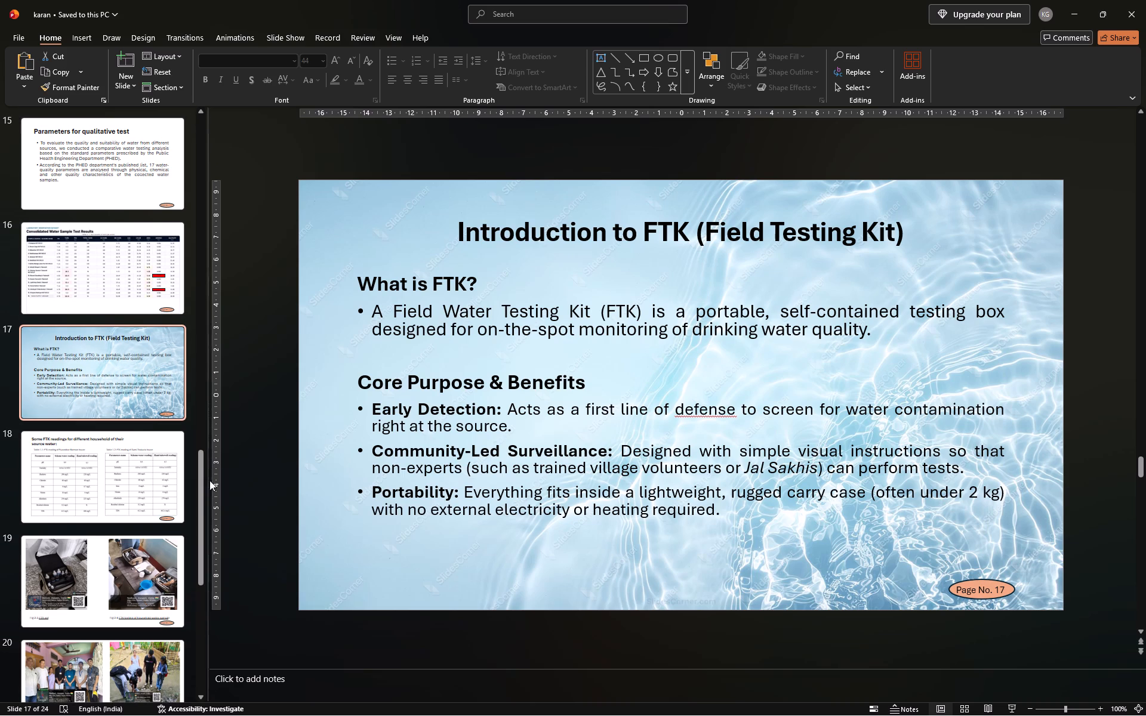
click(207, 494)
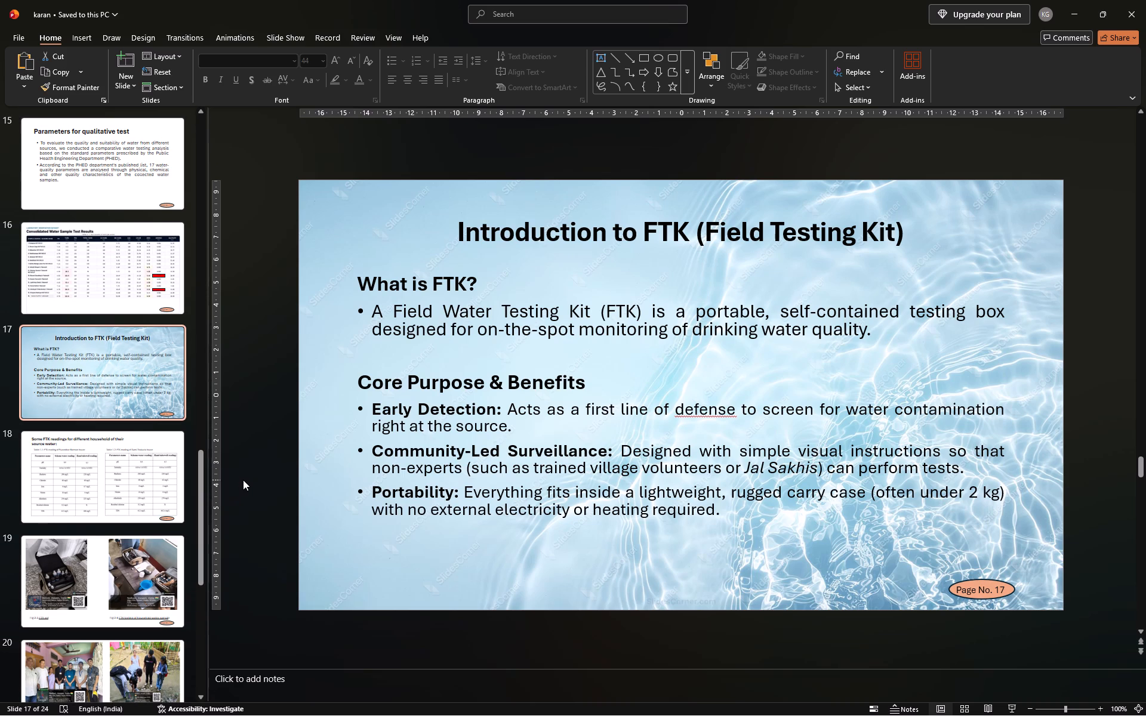
click(243, 480)
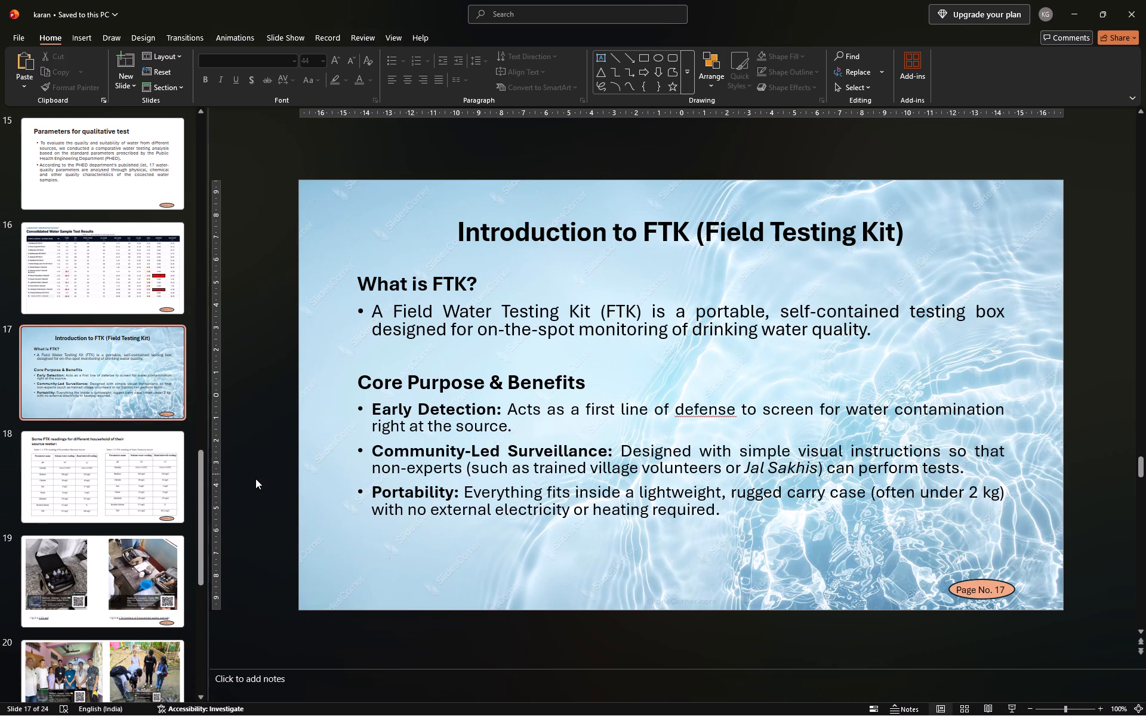
key(Down)
key(Down)
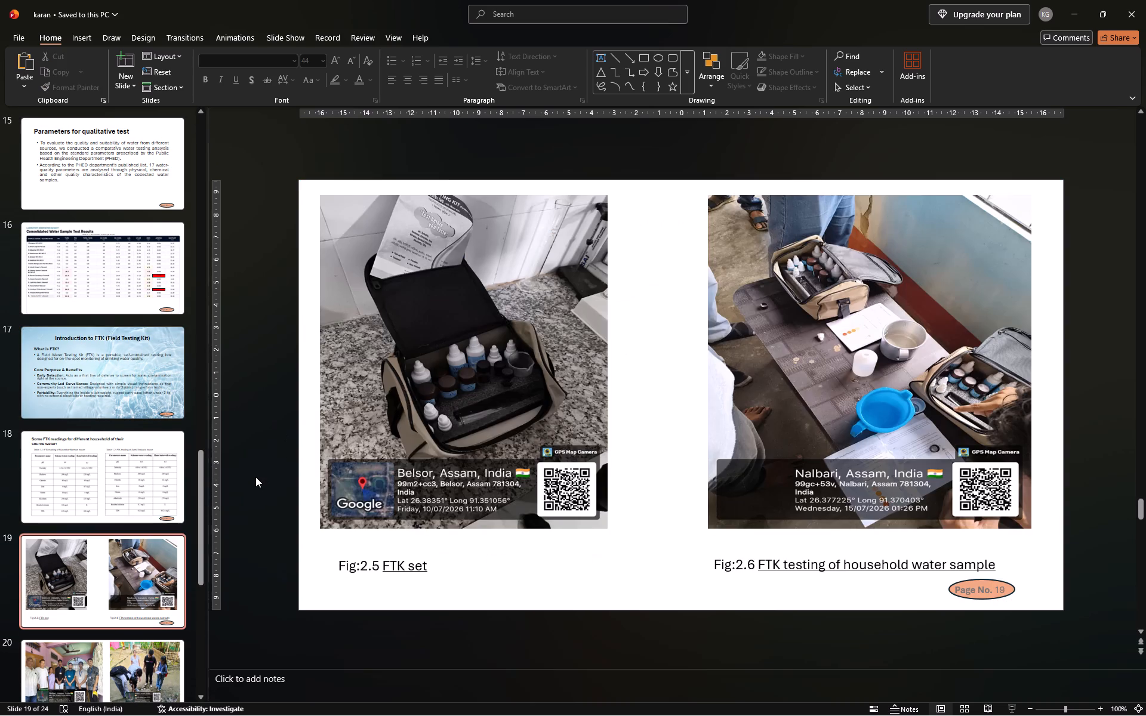
key(Down)
key(Down)
key(Down)
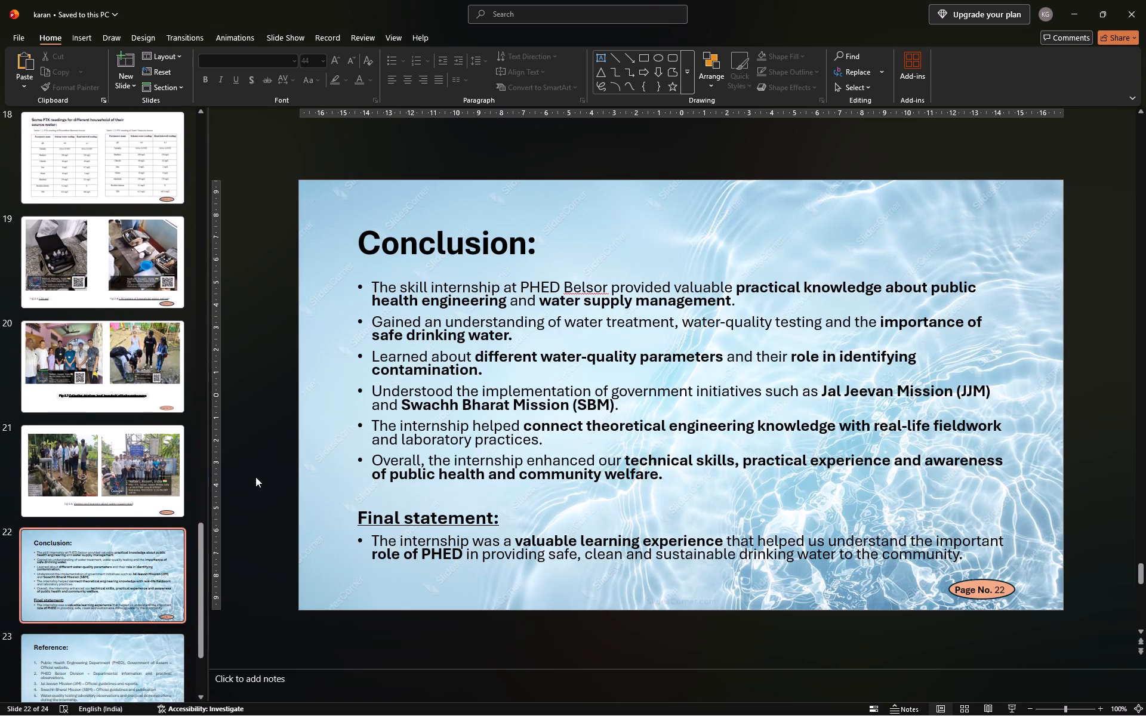
key(Down)
key(Down)
Review the deck backwards from the closing slides to the Social Internship cover slide.
key(Up)
click(255, 477)
key(Up)
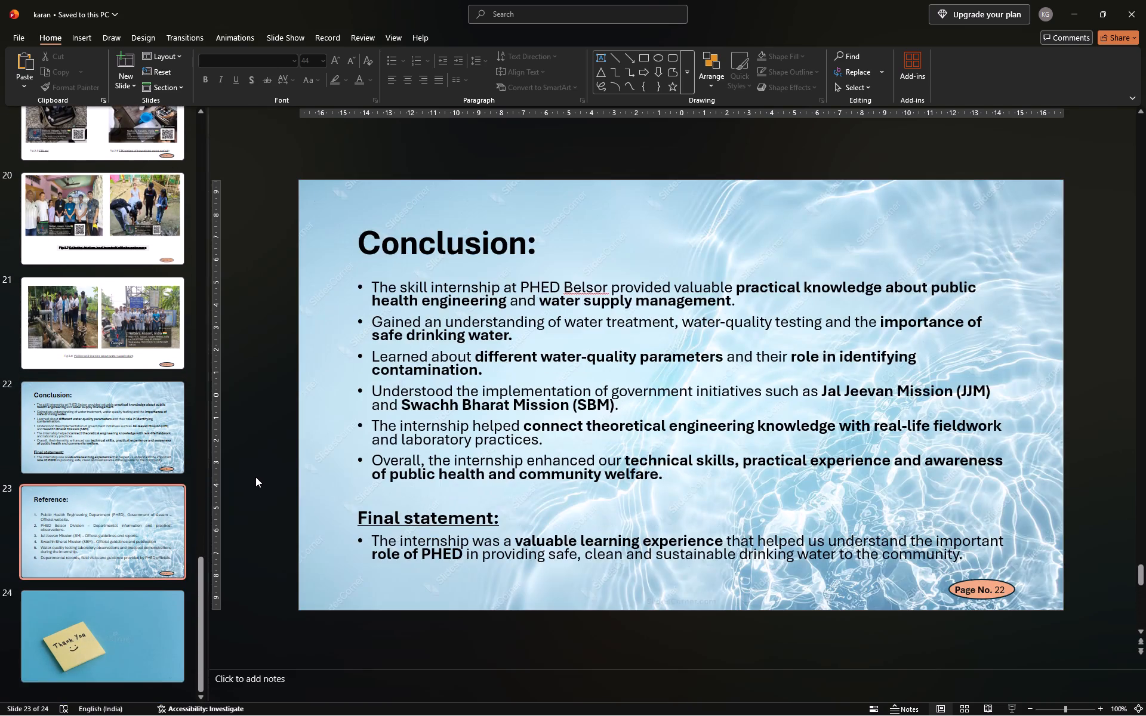
key(Up)
key(Up)
key(Up)
key(Up)
key(Up)
key(Up)
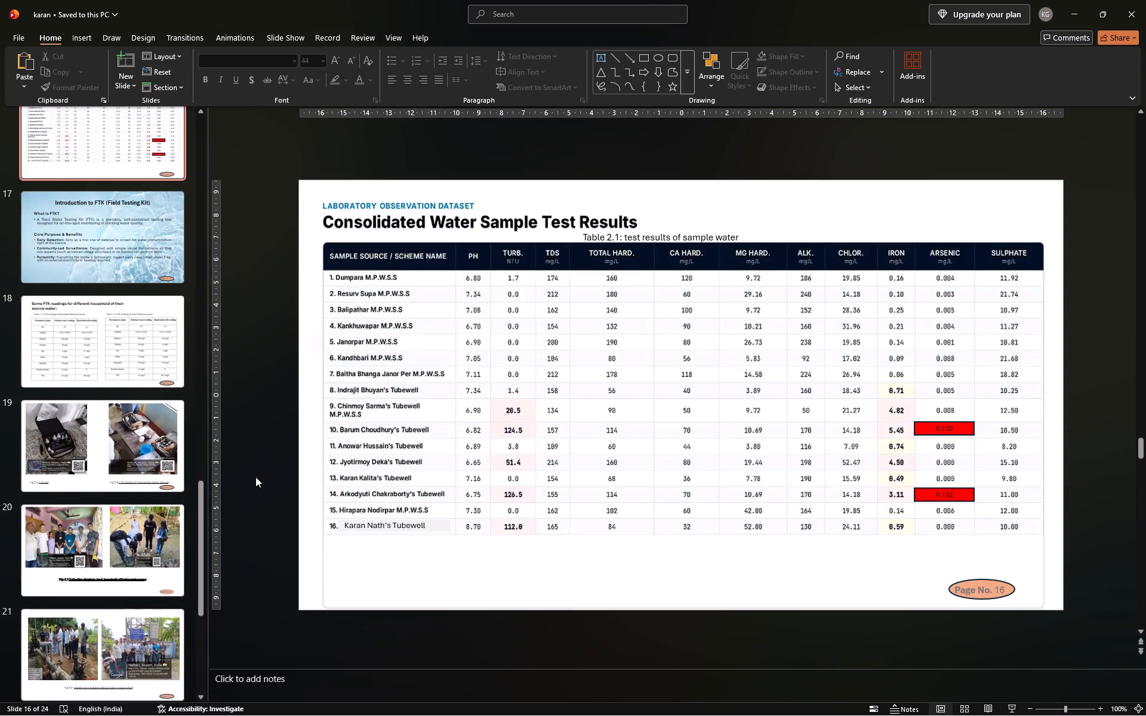
key(Up)
key(Up)
key(Up)
key(Up)
key(Up)
key(Up)
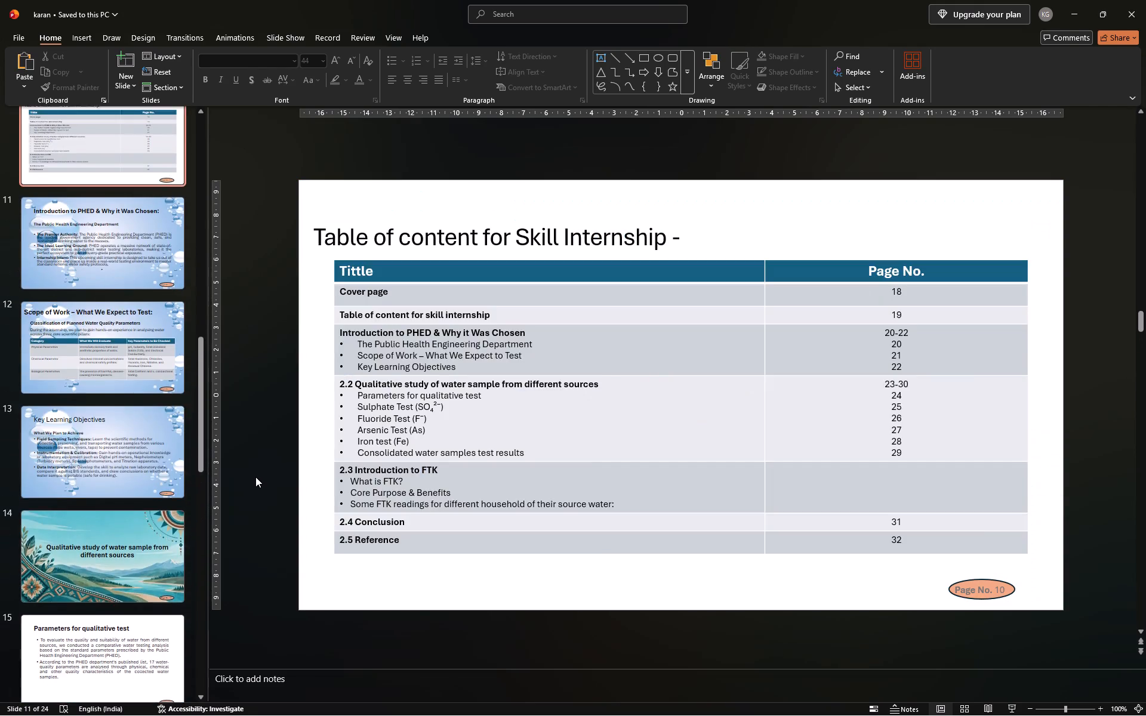
key(Up)
key(Up)
key(Up)
key(Up)
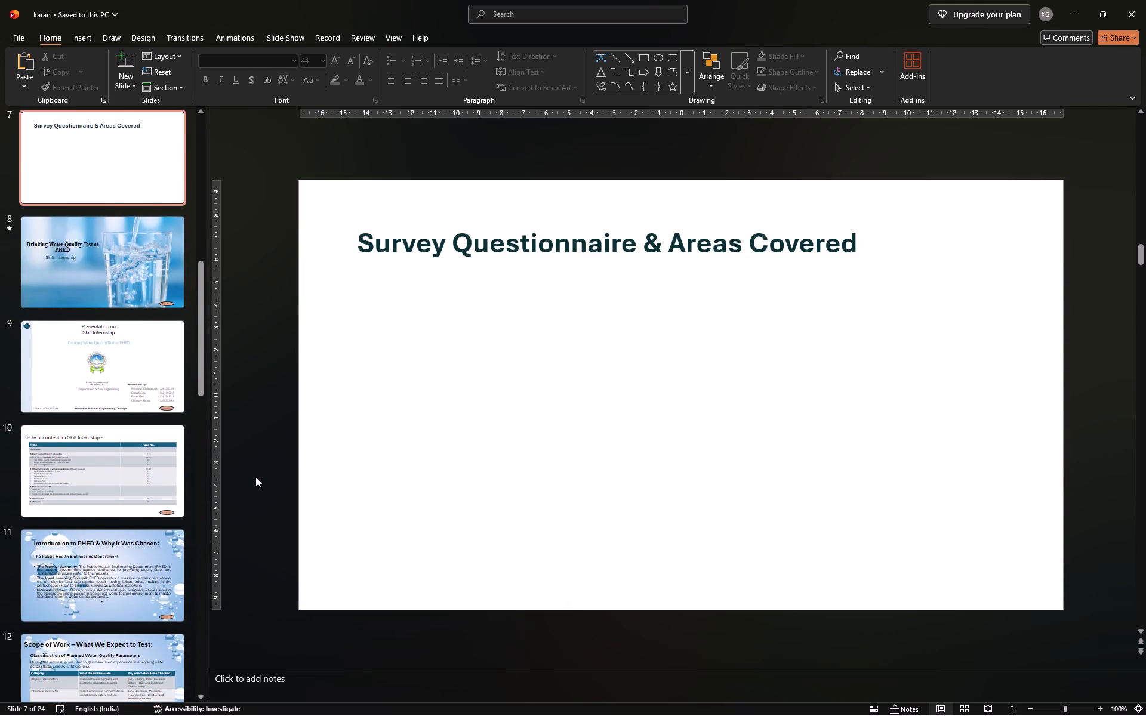
key(Up)
key(Up)
key(Up)
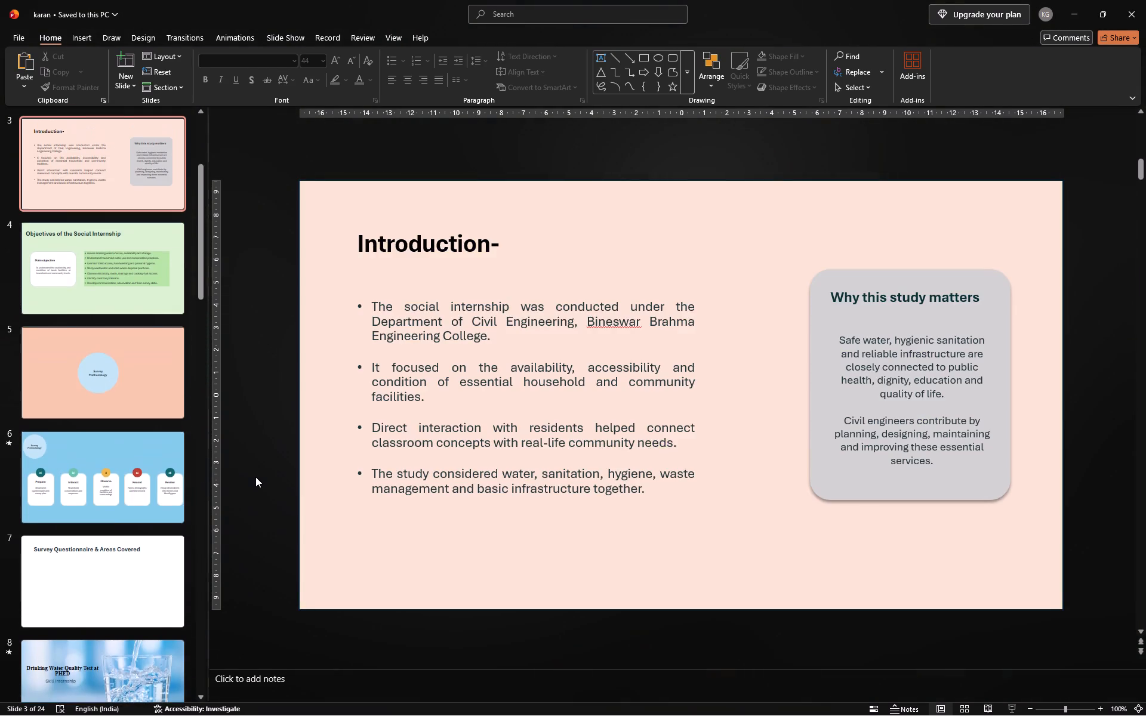
key(Up)
key(Up)
key(Up)
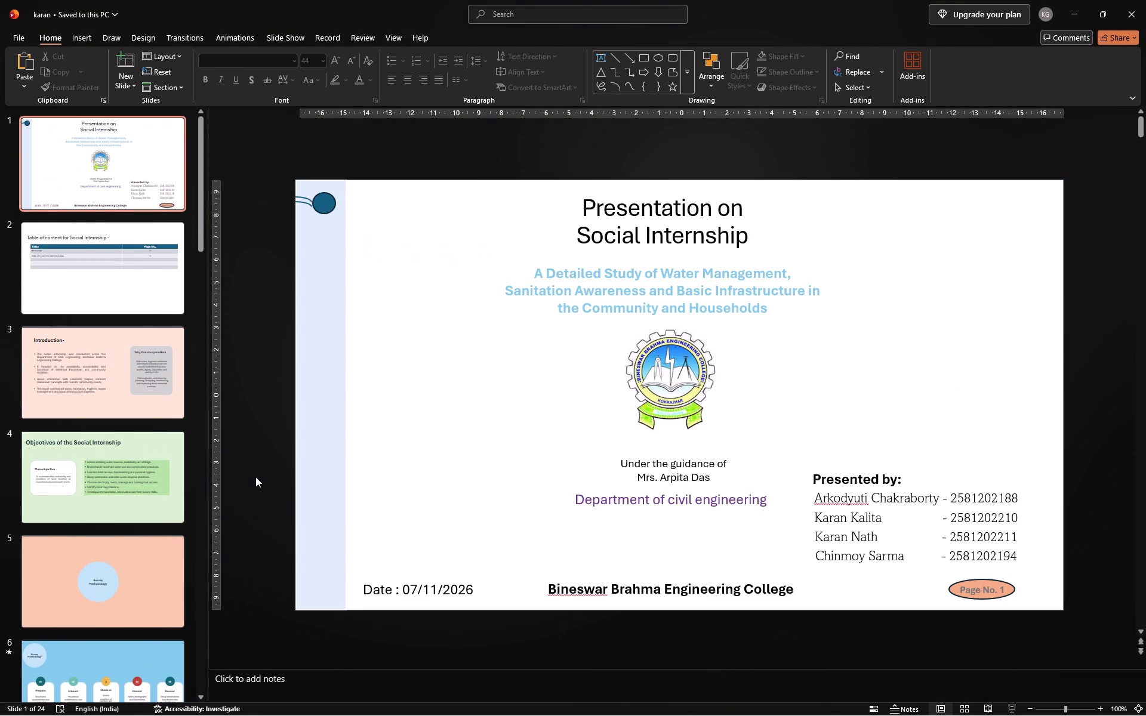
key(Up)
Review the whole deck in order, from the Social Internship cover slide to the closing Thank You slide.
key(Down)
key(Down)
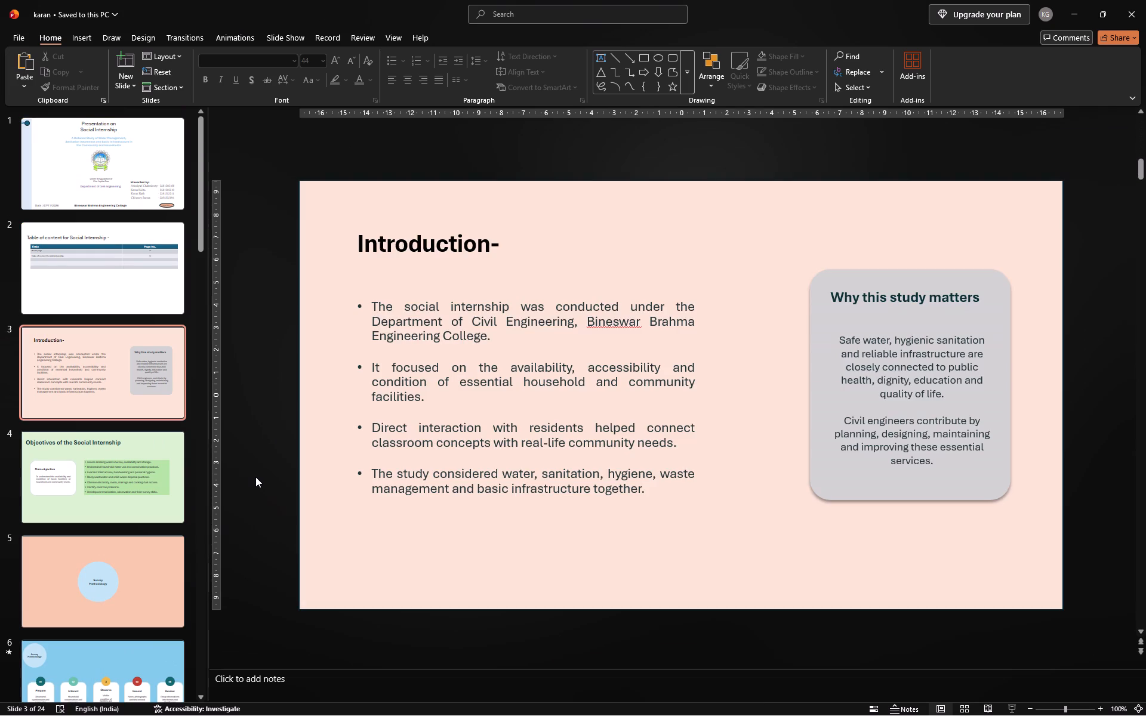
key(Down)
key(Down)
key(Down)
key(Down)
key(Down)
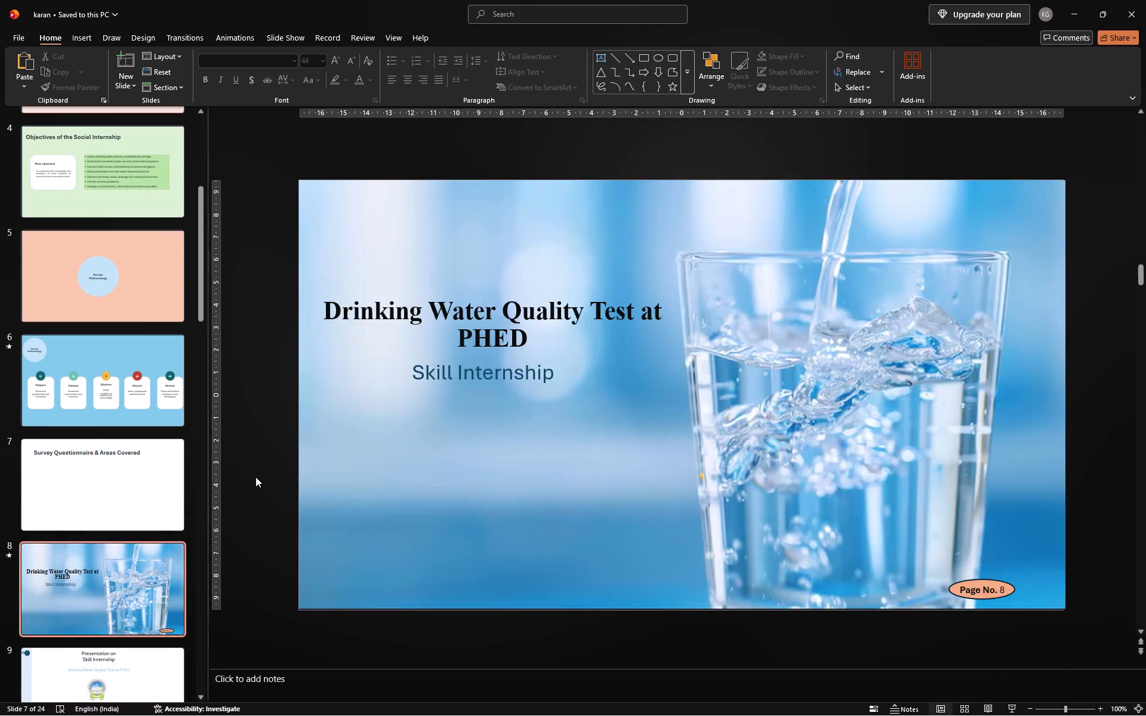
key(Down)
key(Down)
key(Down)
key(Down)
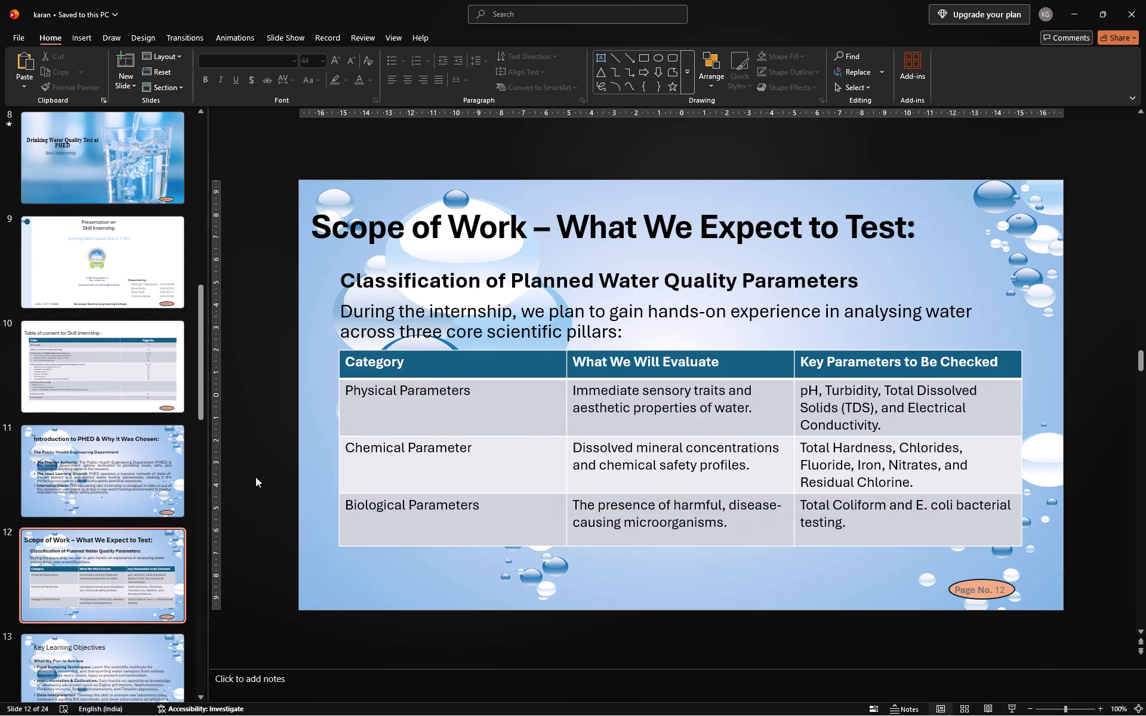
key(Down)
key(Down)
key(Down)
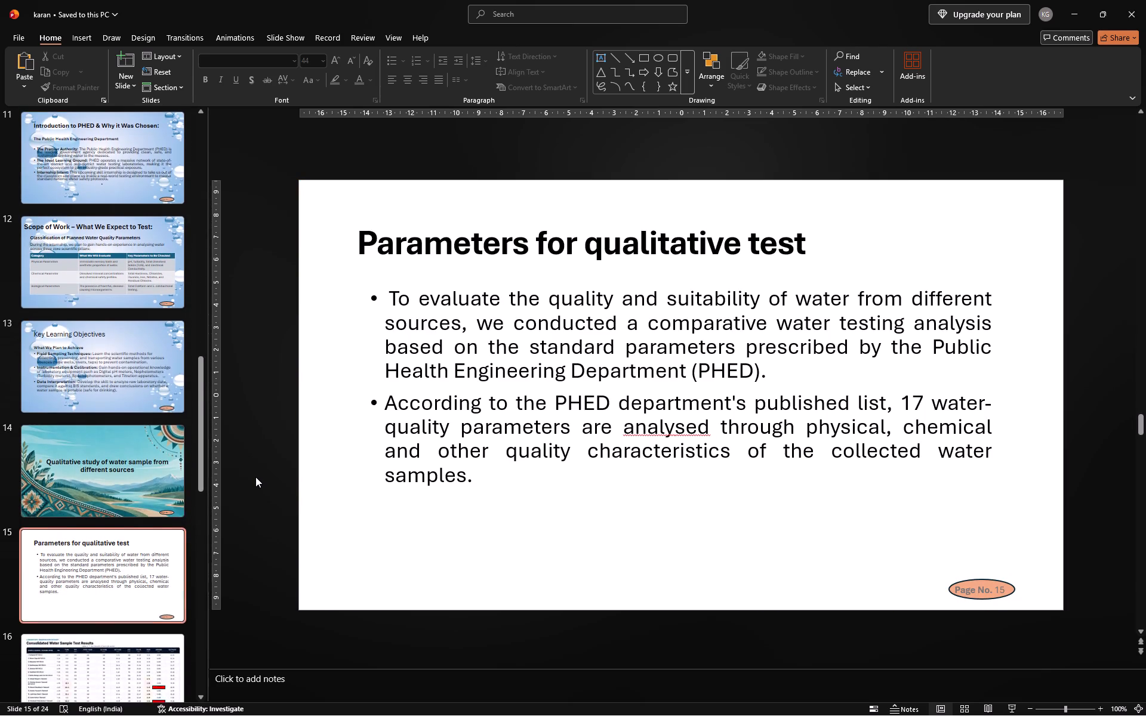
key(Down)
key(Down)
key(Down)
key(Down)
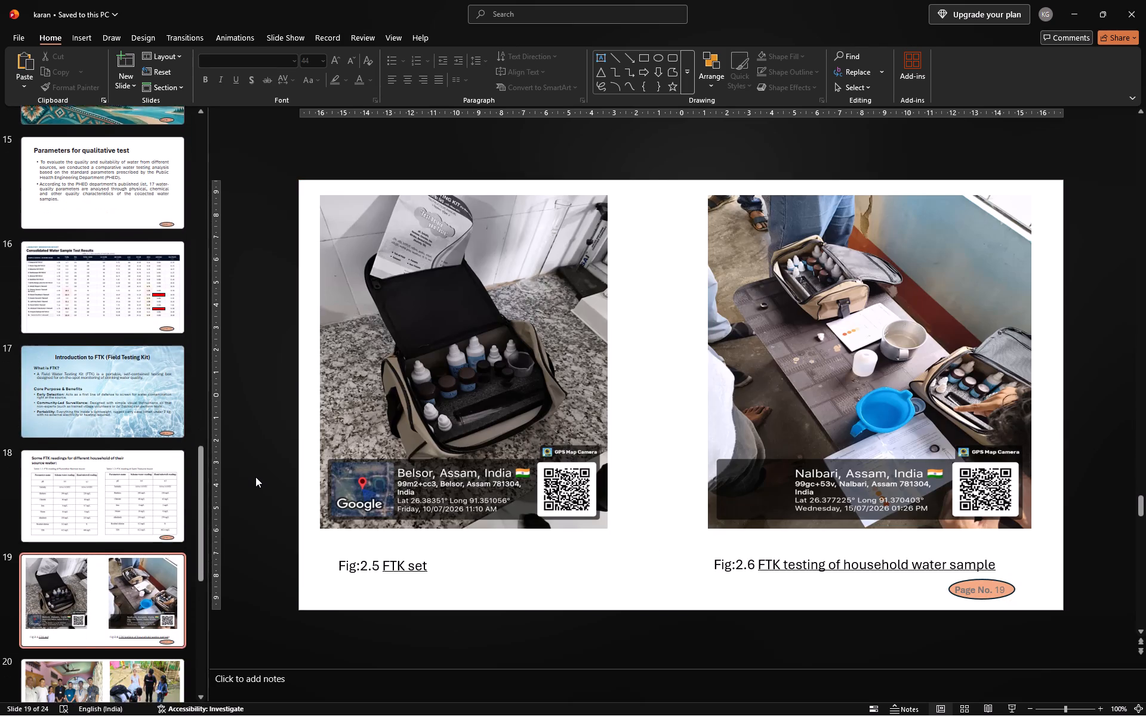
key(Down)
key(Down)
key(Down)
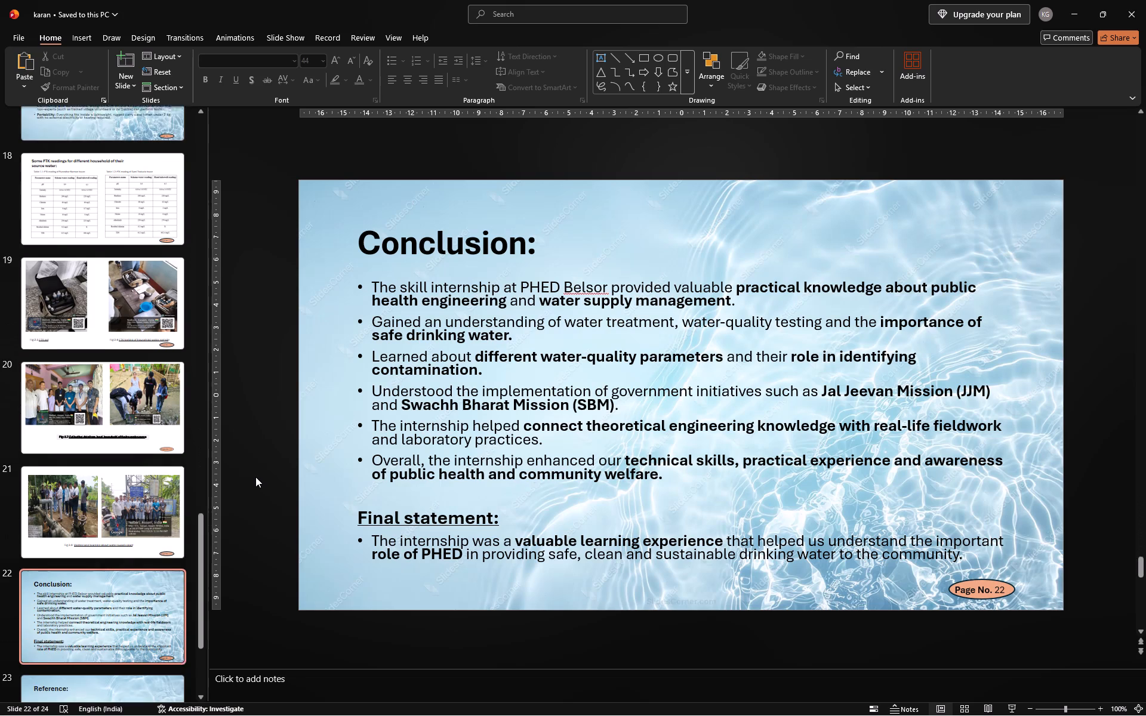
key(Down)
key(Down)
key(Down)
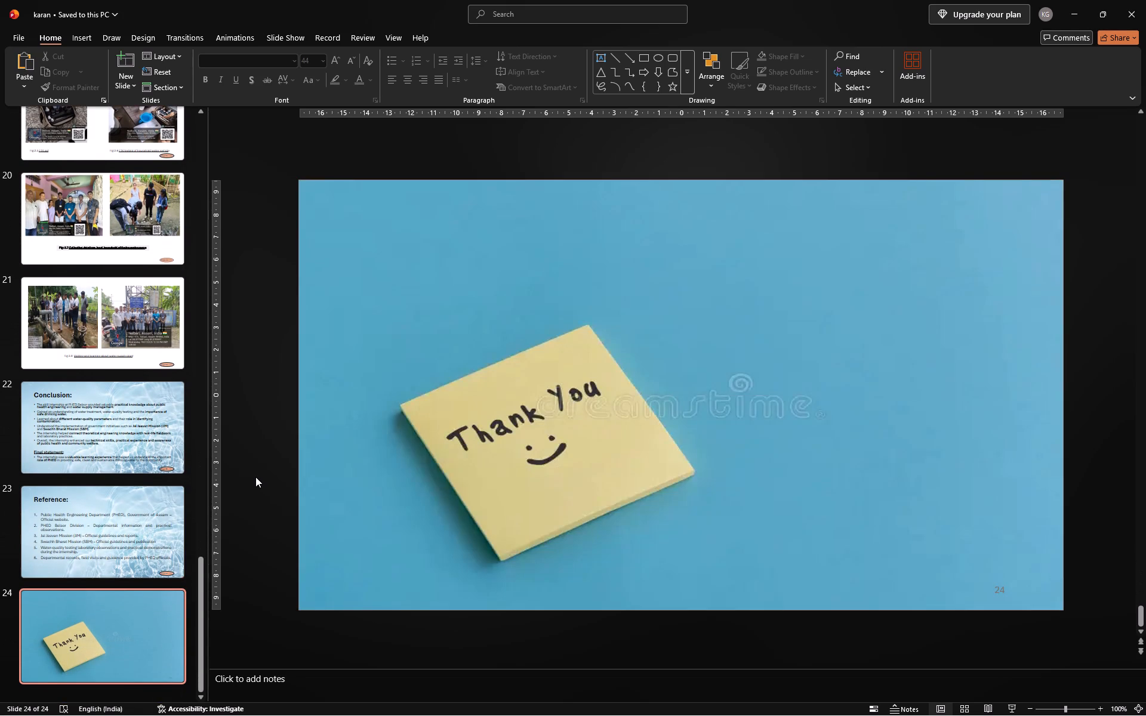
Recheck the conclusion slide and the field visit photo slides near the end of the deck.
key(Up)
key(Up)
key(Up)
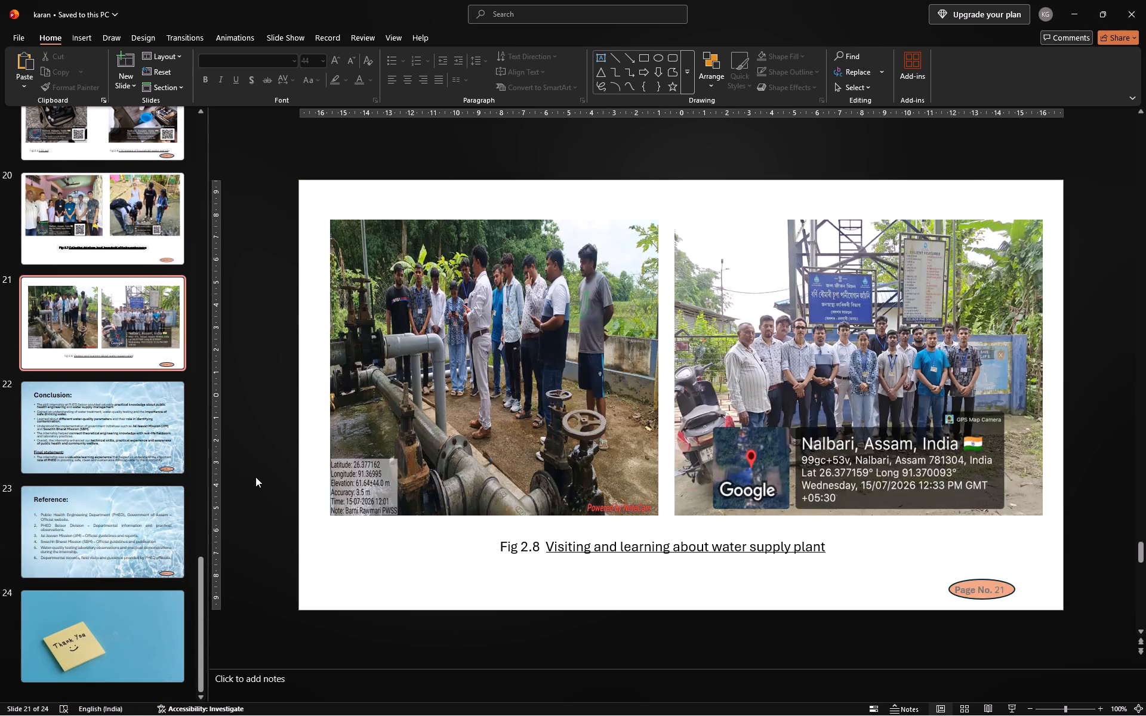
key(Up)
key(Up)
key(Up)
key(Down)
key(Down)
key(Down)
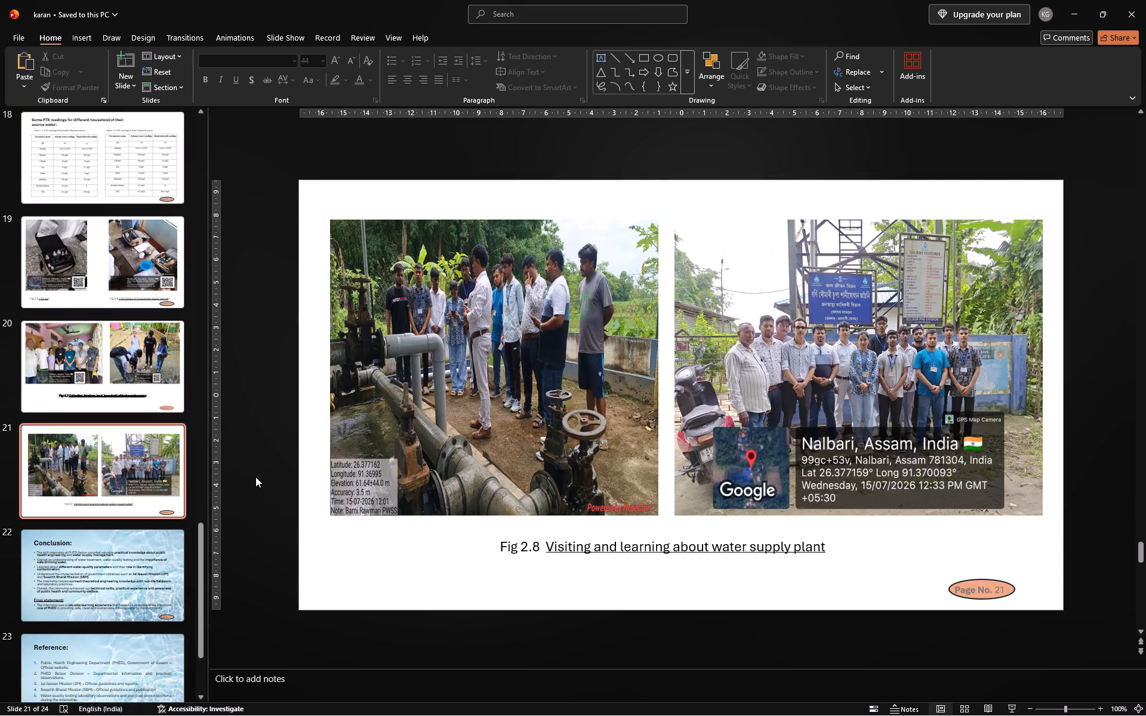
key(Down)
key(Up)
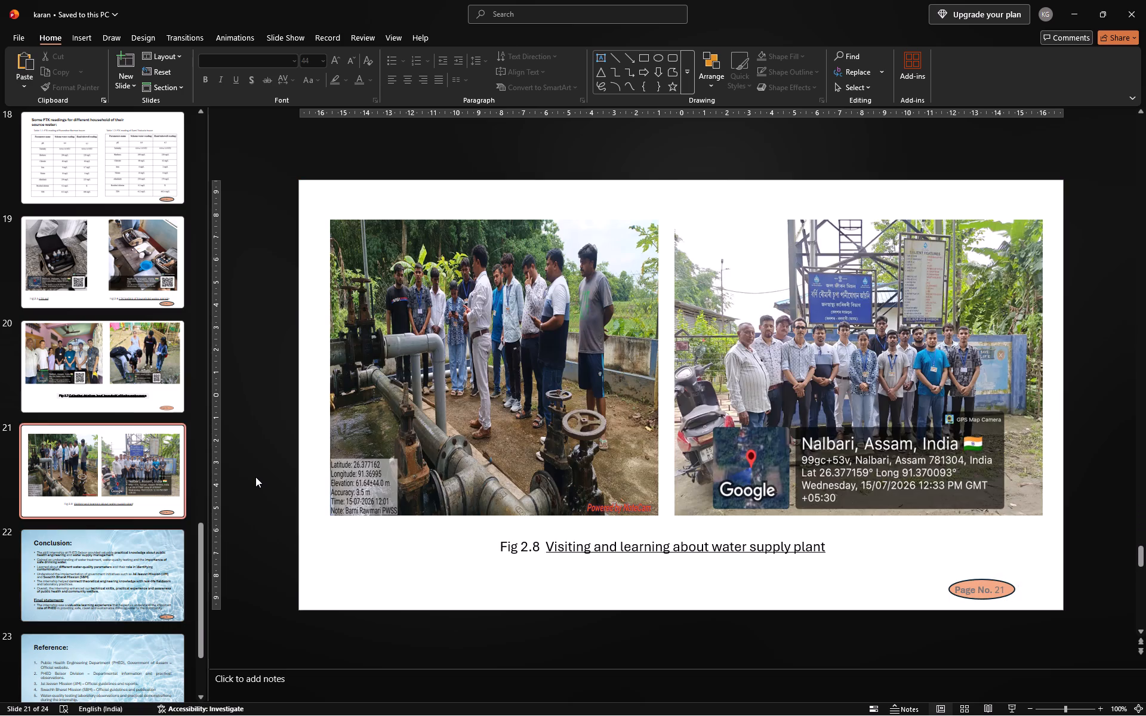
key(Down)
Look back through the FTK, test result and PHED introduction slides to the Survey Questionnaire & Areas Covered slide.
key(Up)
key(Up)
key(Up)
key(Up)
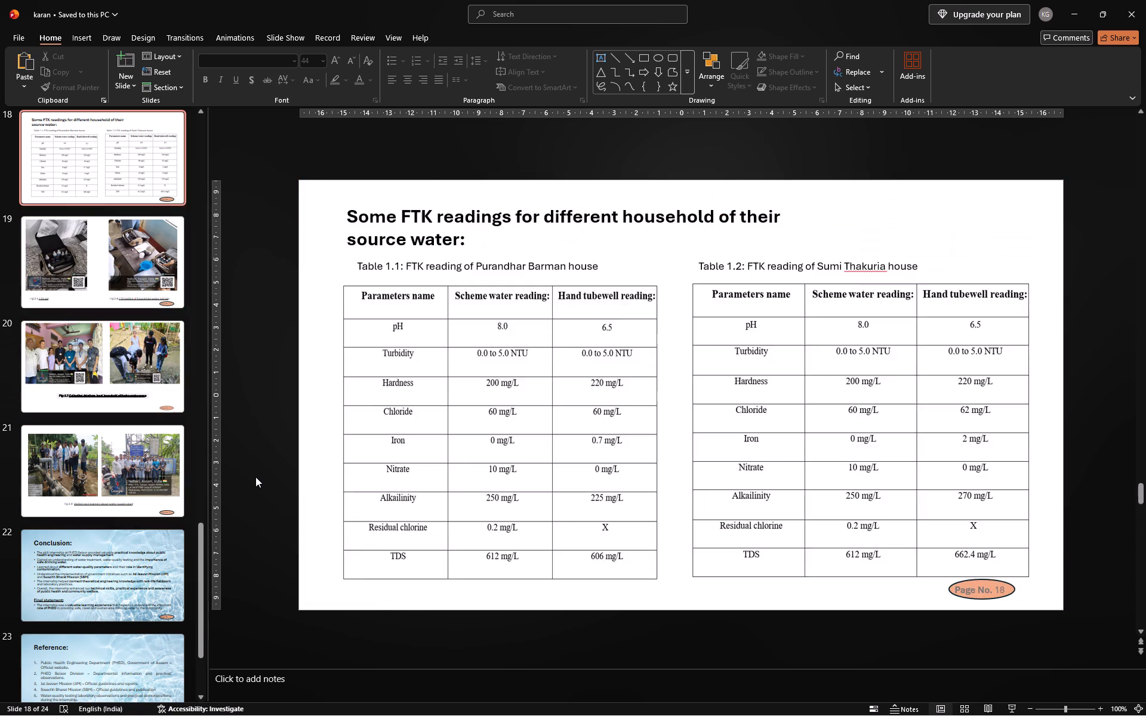
key(Up)
key(Up)
key(Up)
key(Up)
key(Up)
key(Up)
key(Up)
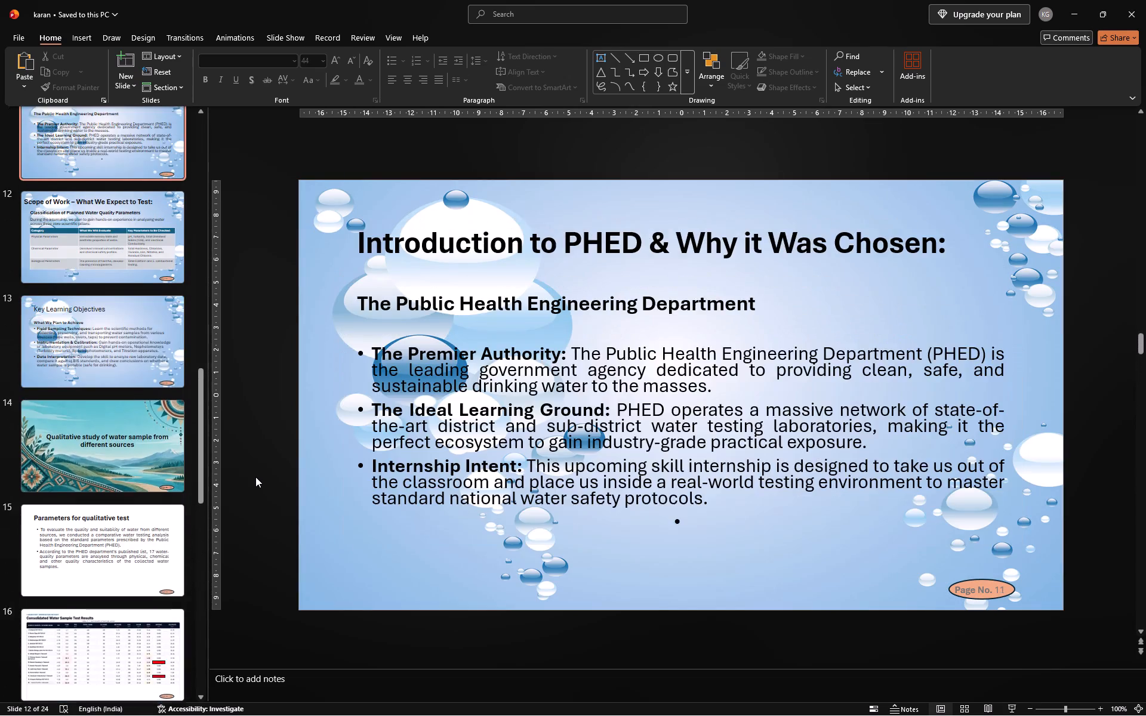
key(Up)
key(Up)
key(Up)
key(Up)
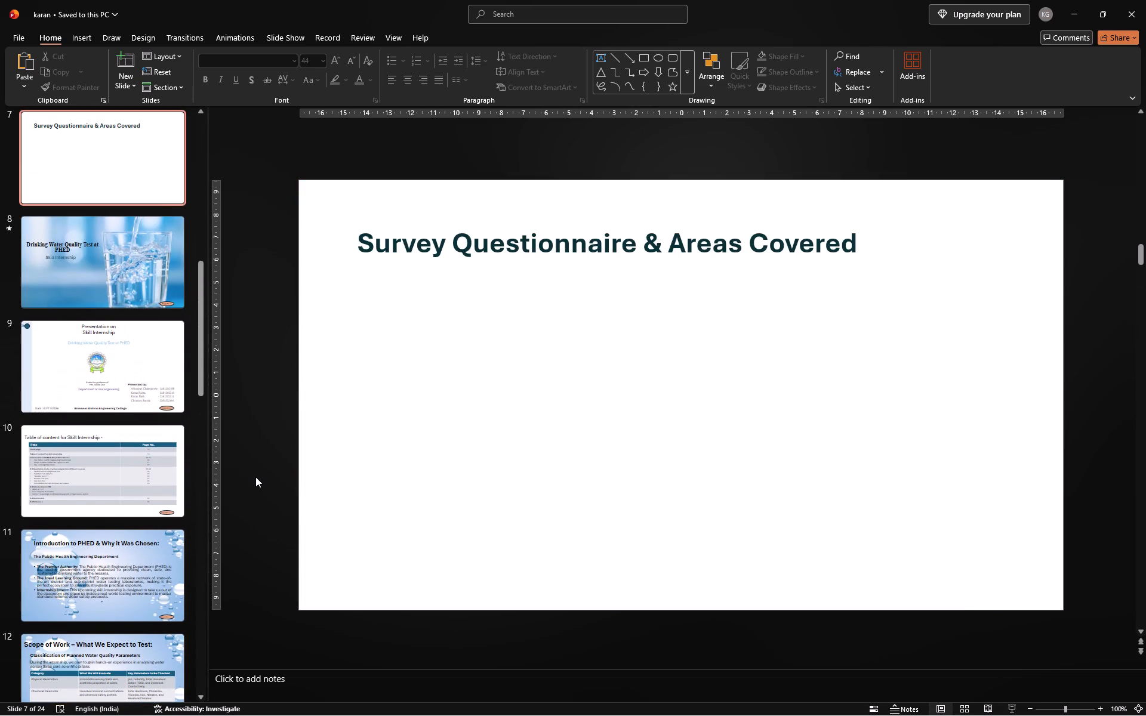
Examine the skill internship slides from the Drinking Water Quality Test title to Parameters for qualitative test.
key(Down)
key(Down)
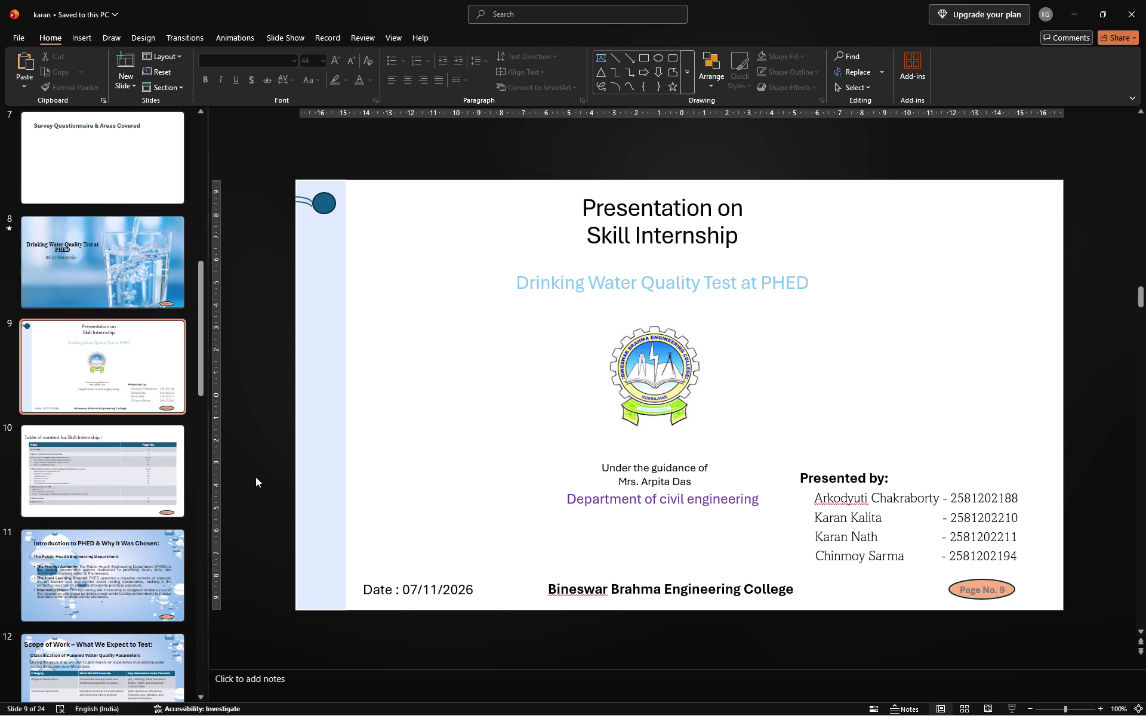
key(Down)
key(Down)
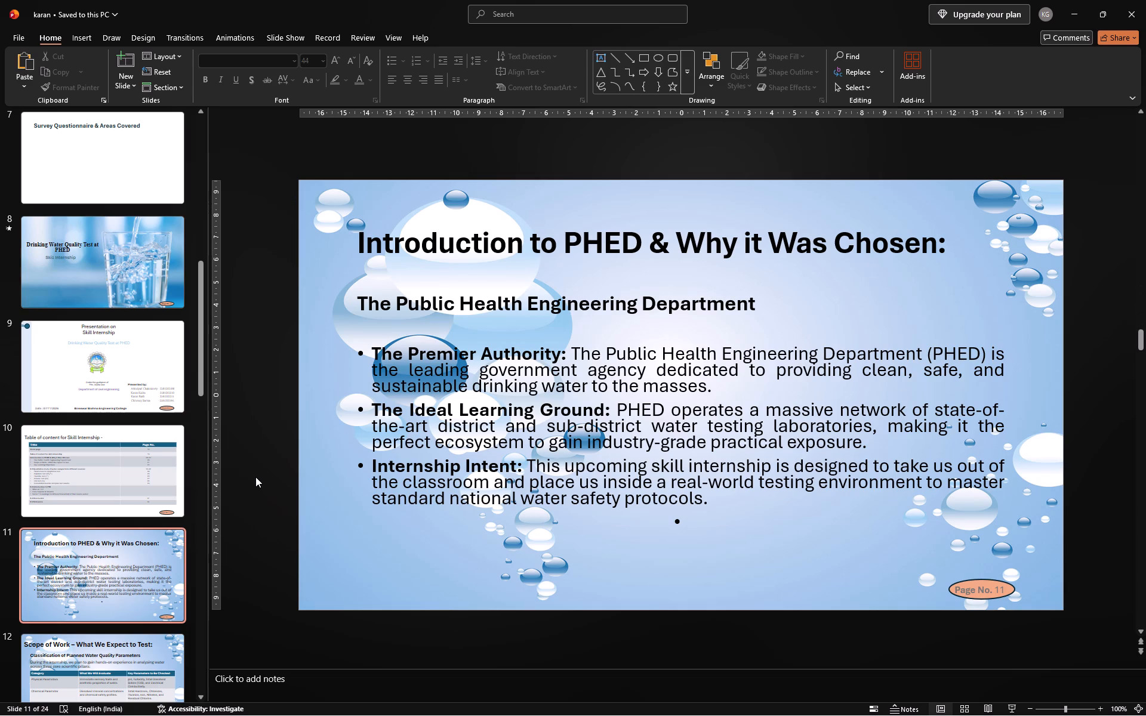
key(Down)
key(Down)
key(Down)
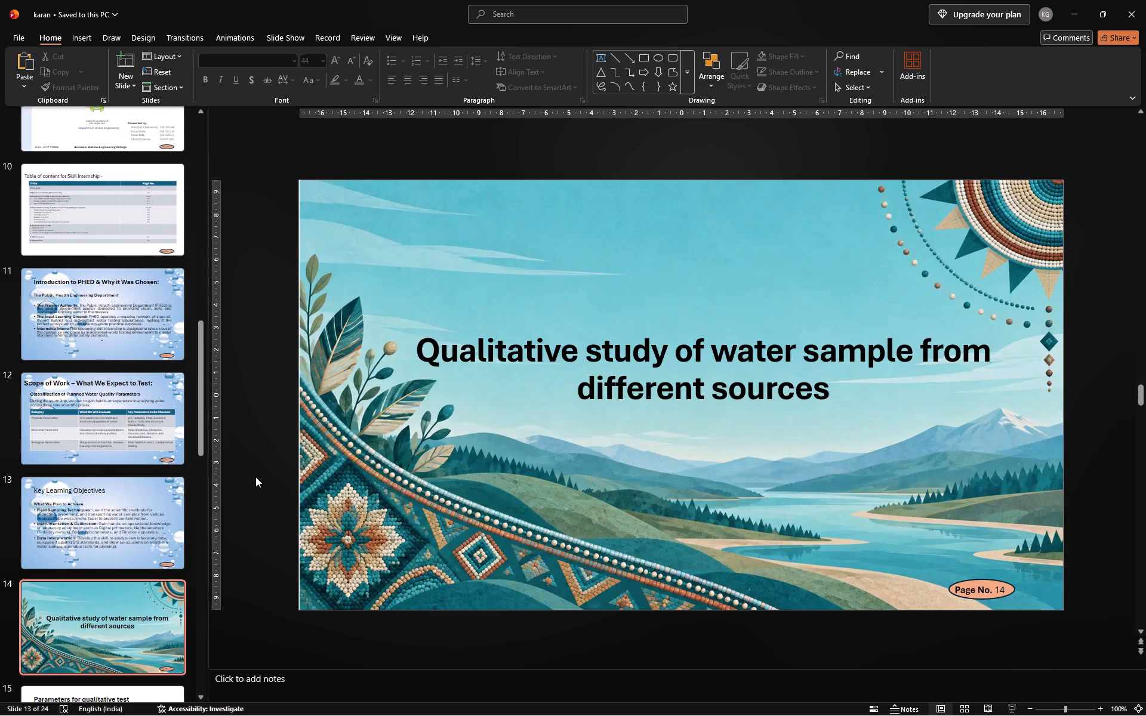
key(Down)
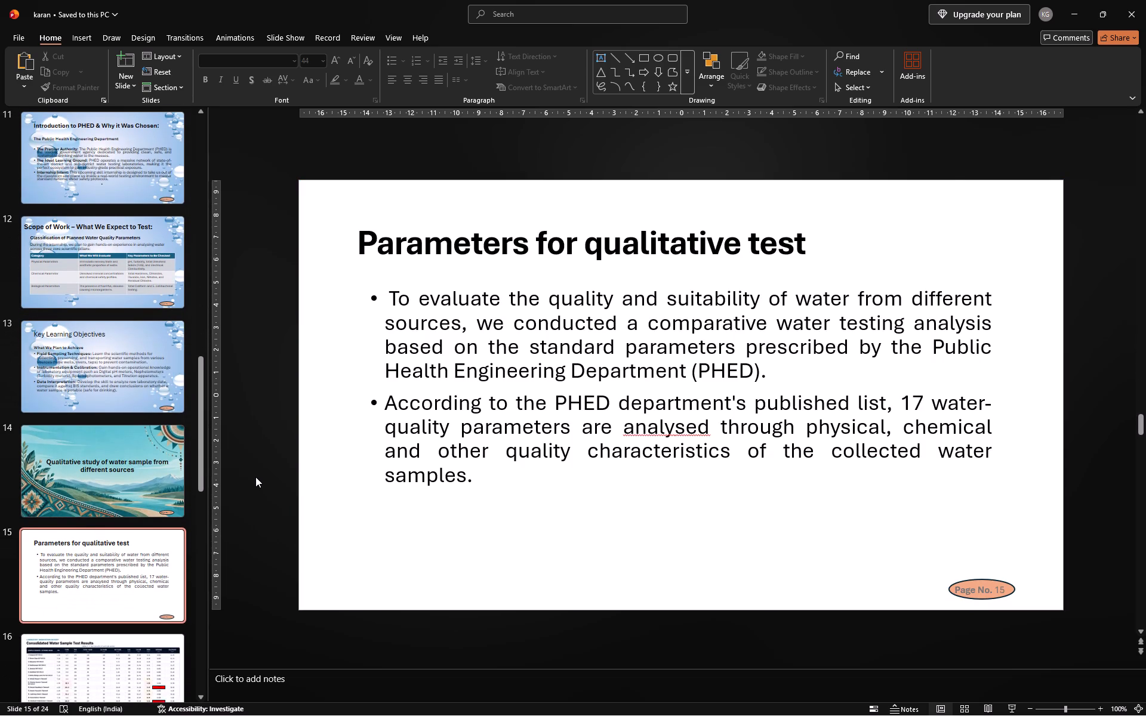
Go back to the Table of content for Skill Internship slide.
key(Up)
key(Up)
key(Up)
key(Up)
key(Up)
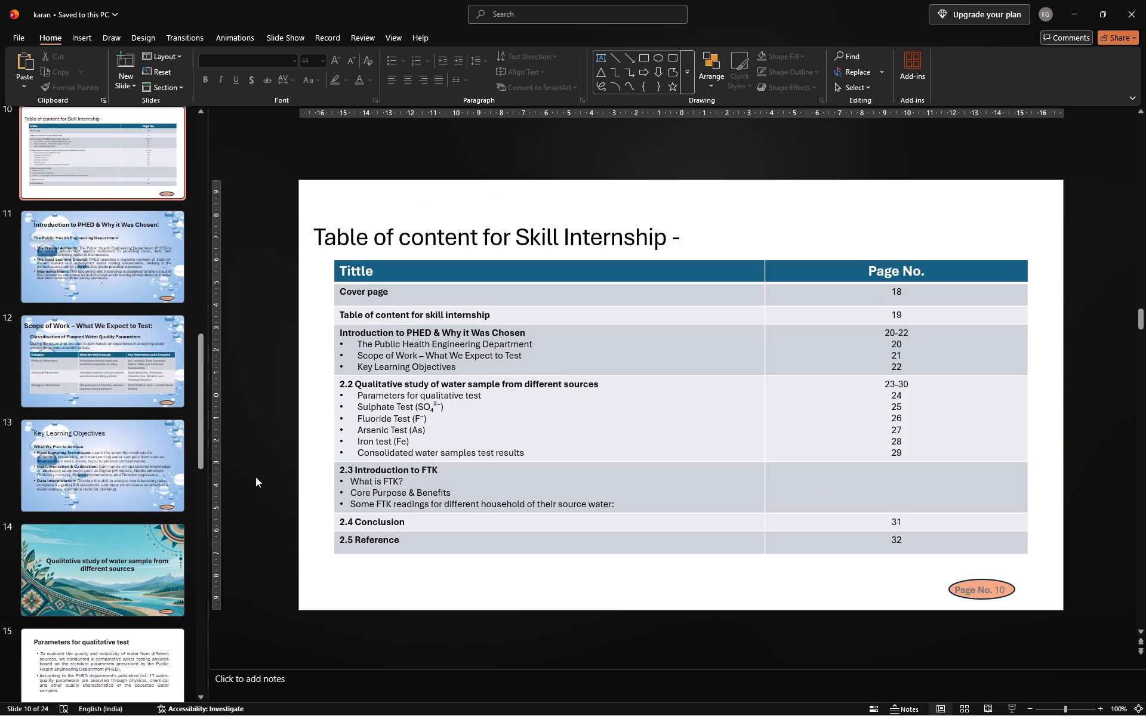
Review the skill internship slides from Introduction to PHED through water testing, FTK, field photos and conclusion to the closing slide.
key(Down)
key(Down)
key(Down)
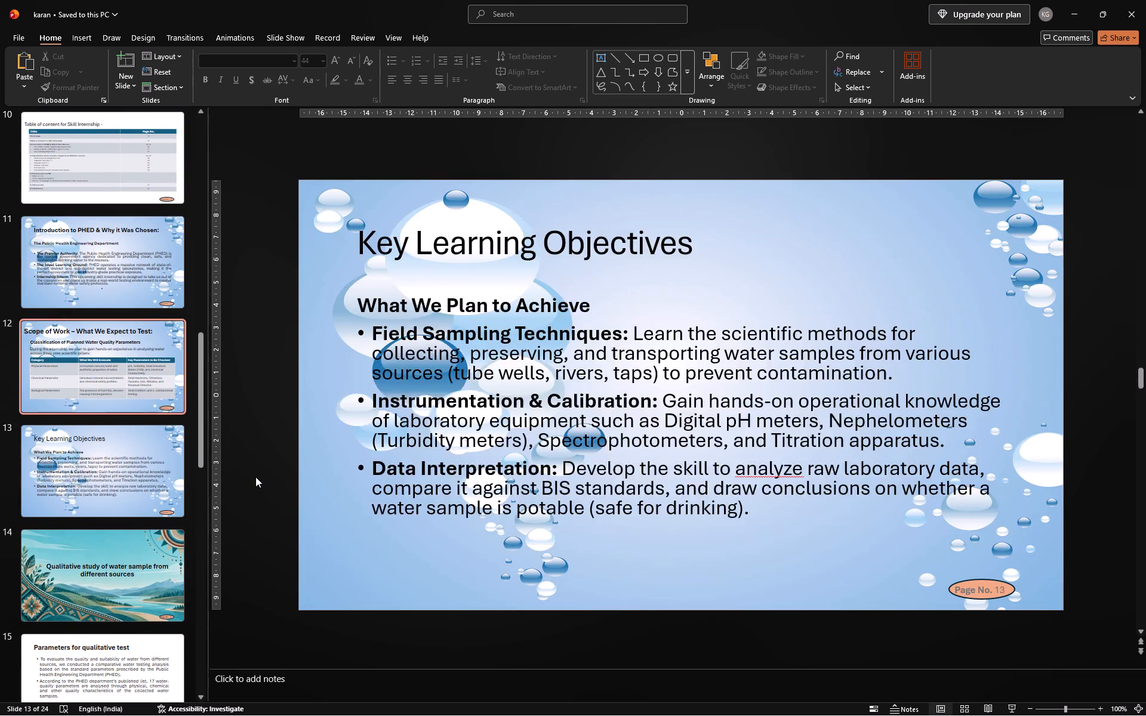
key(Down)
key(Down)
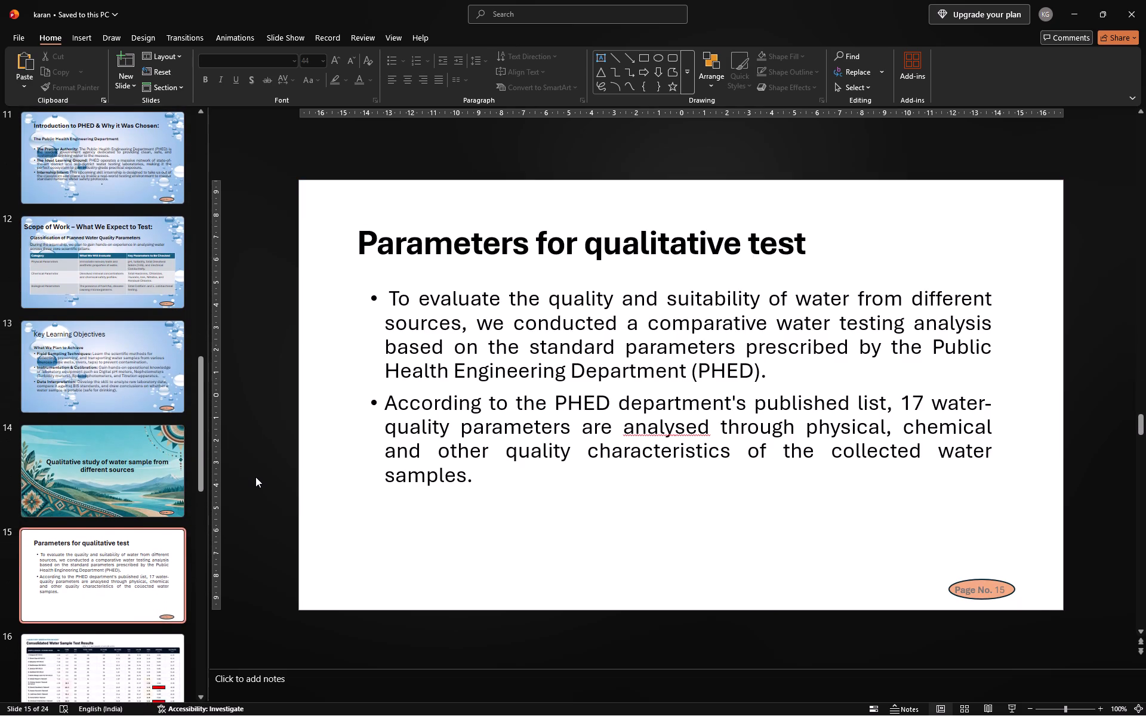
key(Down)
key(Down)
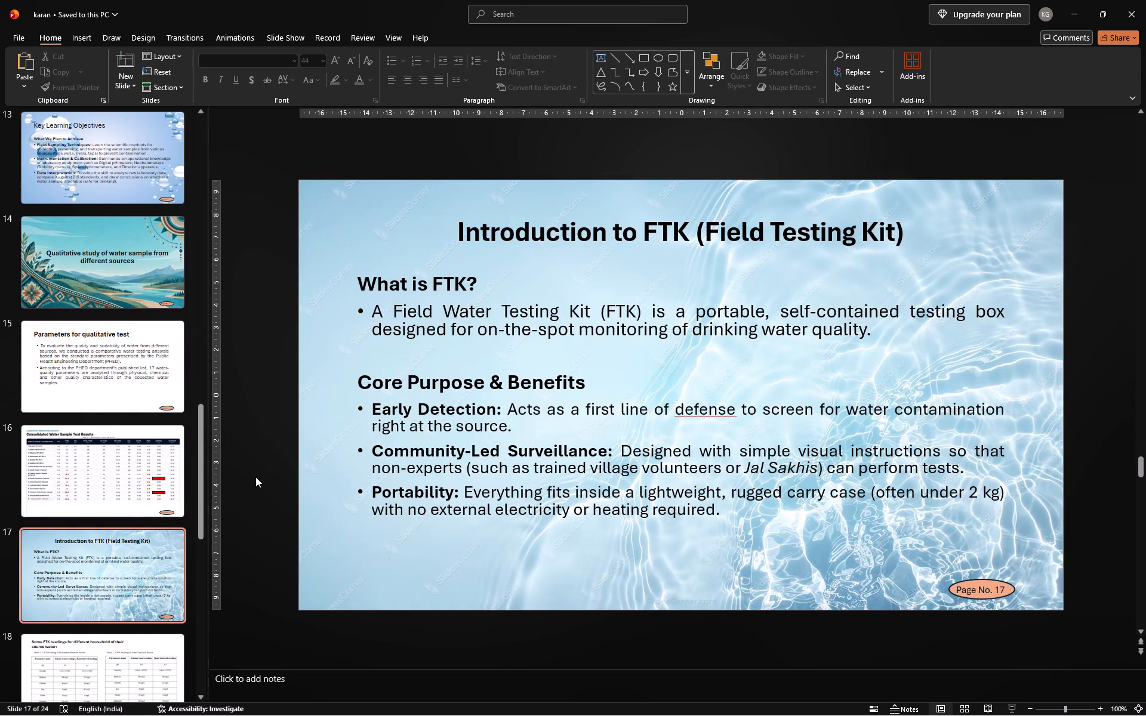
key(Up)
key(Up)
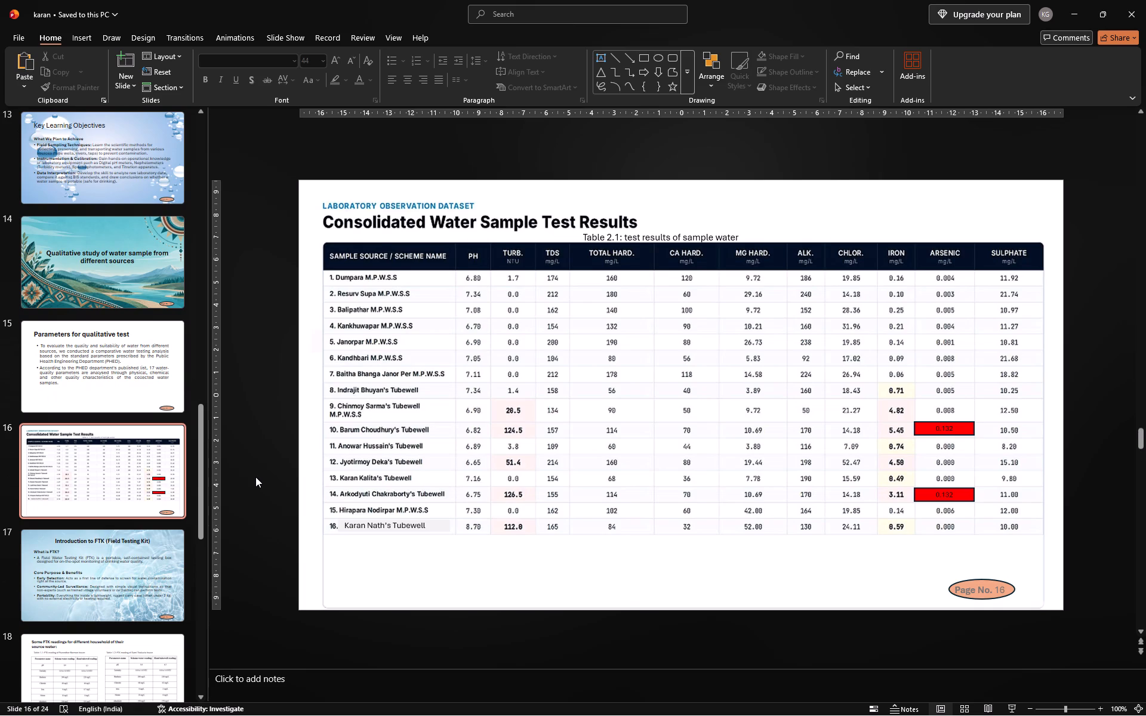
key(Down)
key(Down)
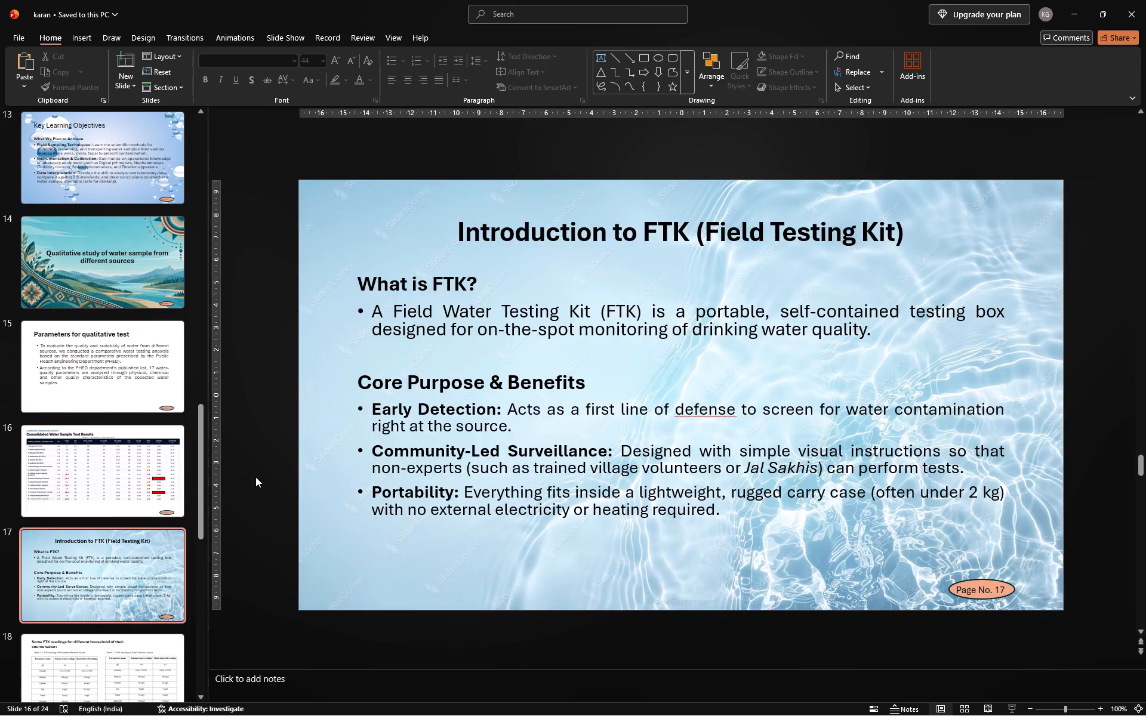
key(Down)
key(Down)
key(Down)
key(Down)
key(Down)
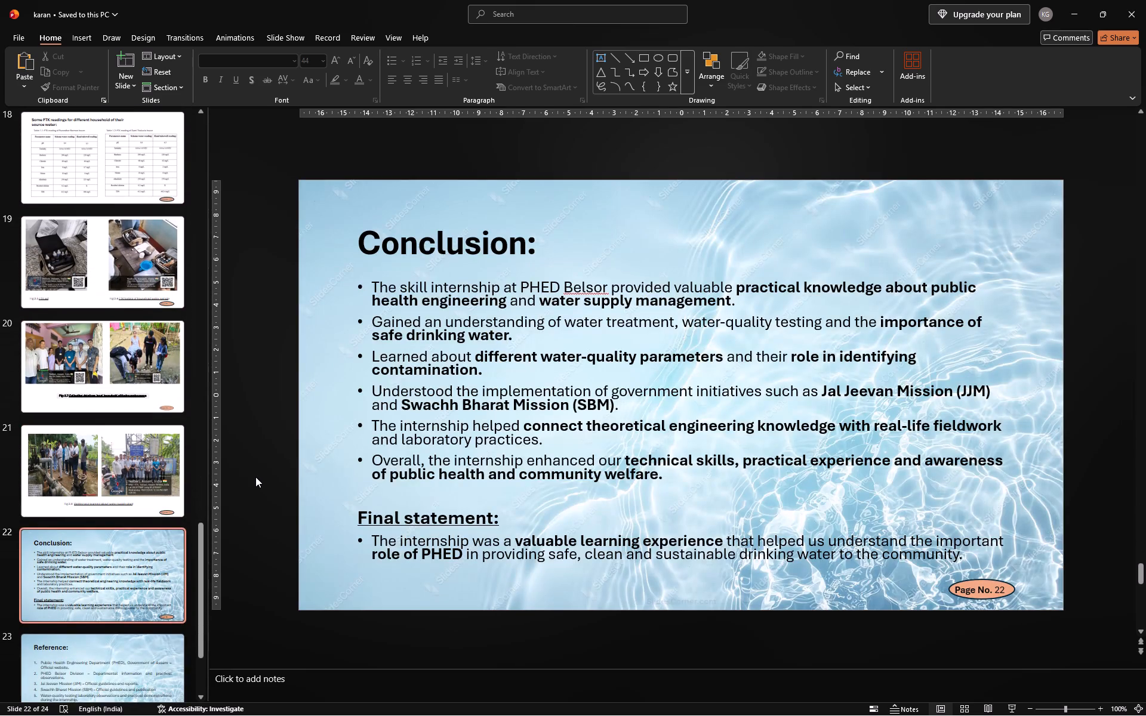
key(Down)
key(Down)
Look back through the references, field visit photos, FTK readings and consolidated test results, ending on the Parameters for qualitative test slide.
key(Up)
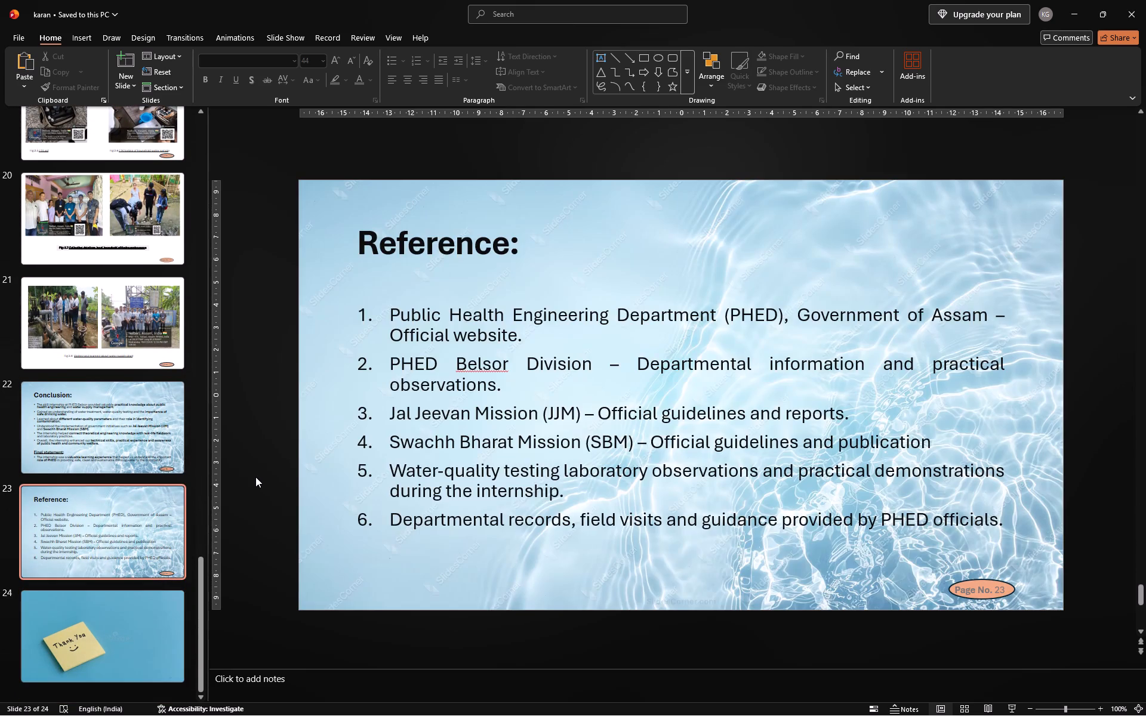
key(Up)
key(Up)
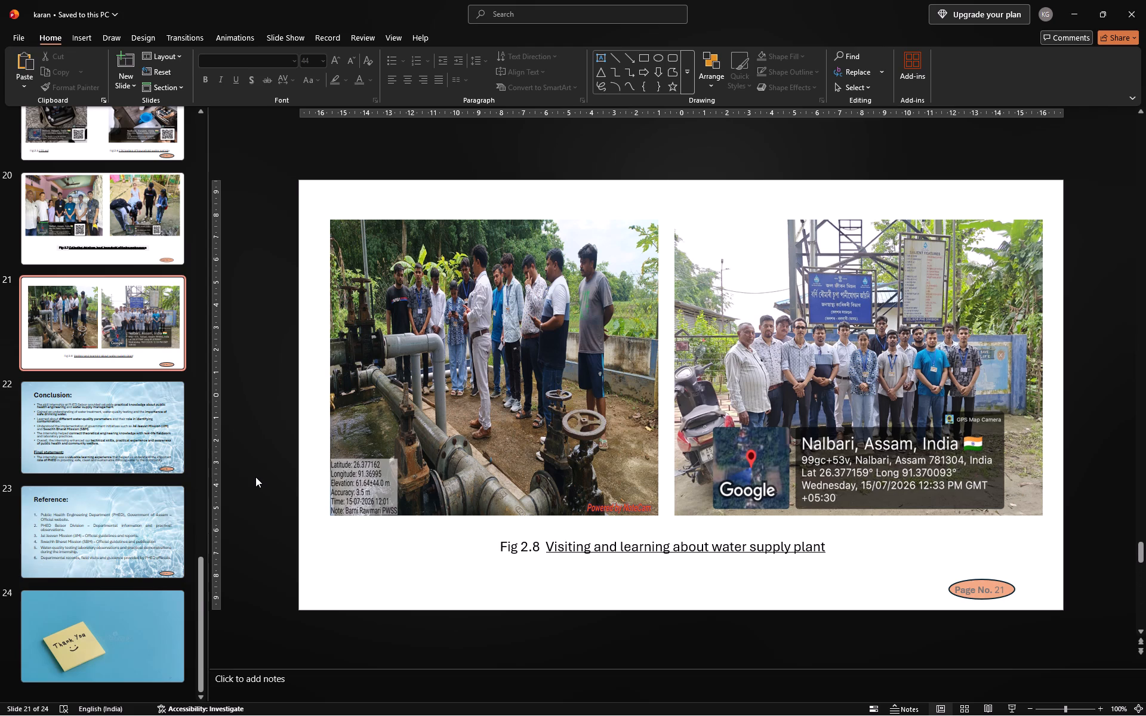
key(Down)
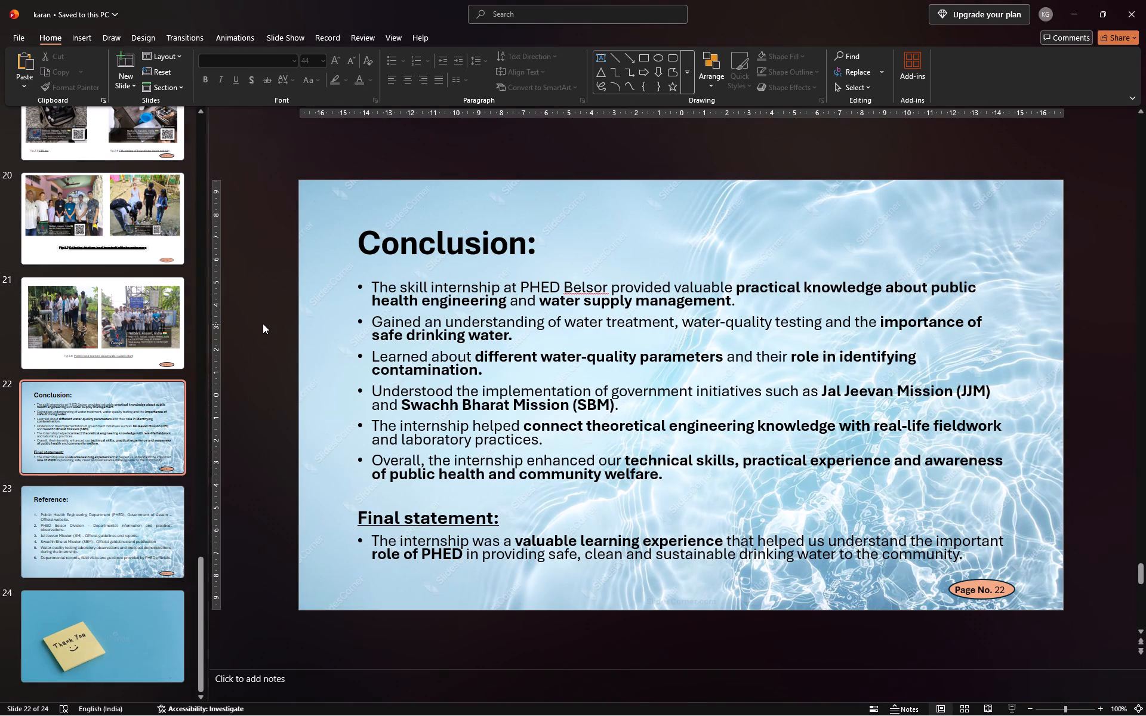
key(Up)
key(Up)
key(Up)
key(Up)
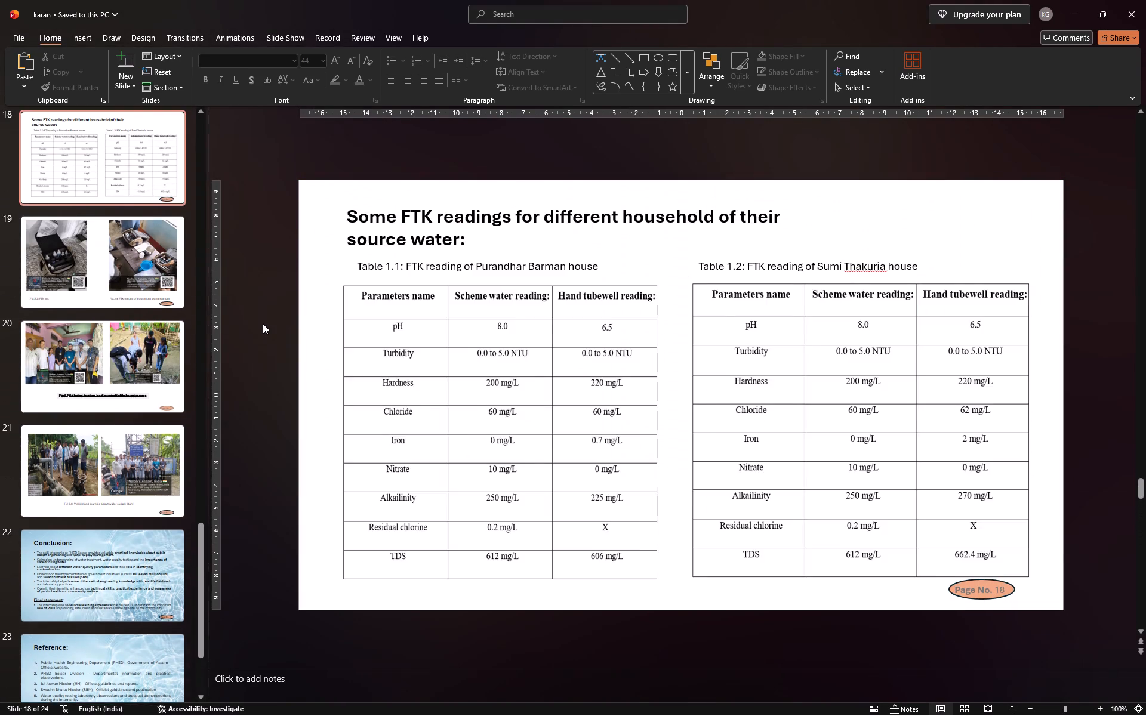
key(Up)
key(Up)
key(Up)
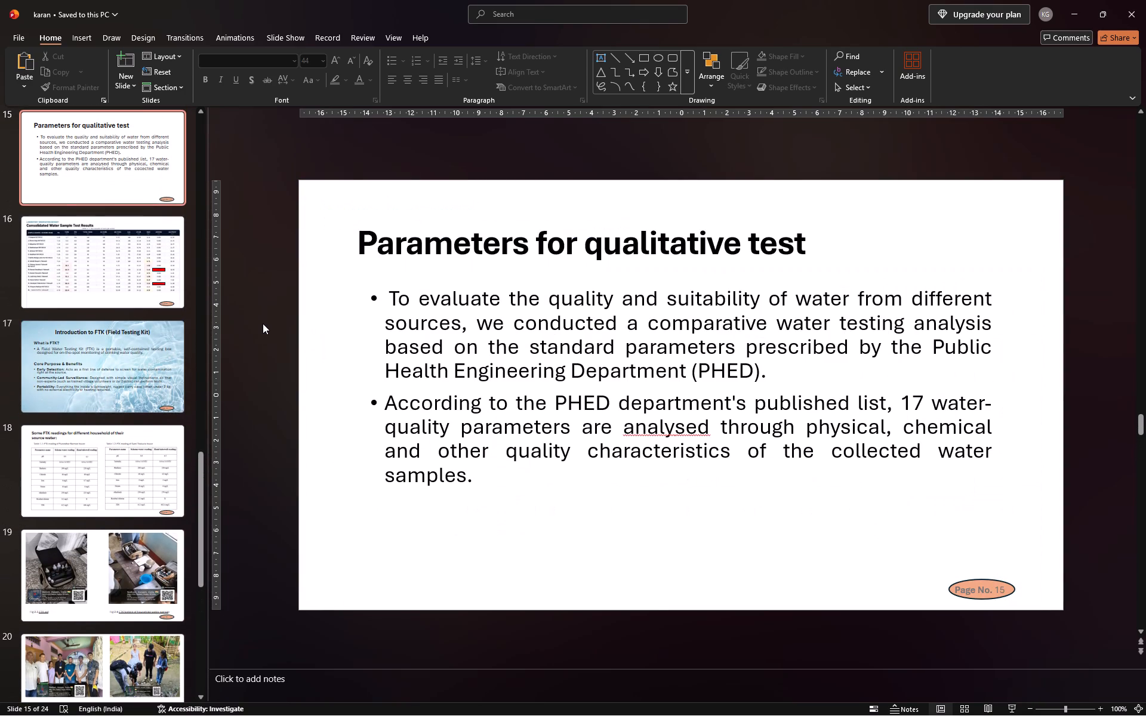
key(Up)
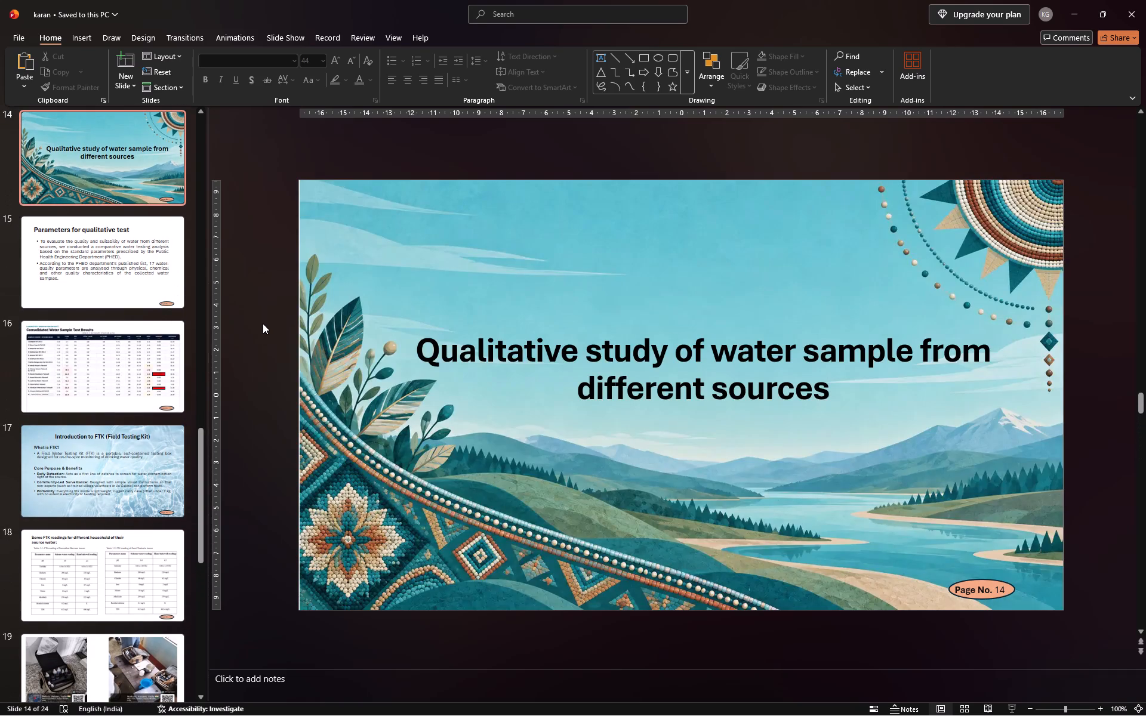
key(Up)
key(Down)
key(Down)
key(Down)
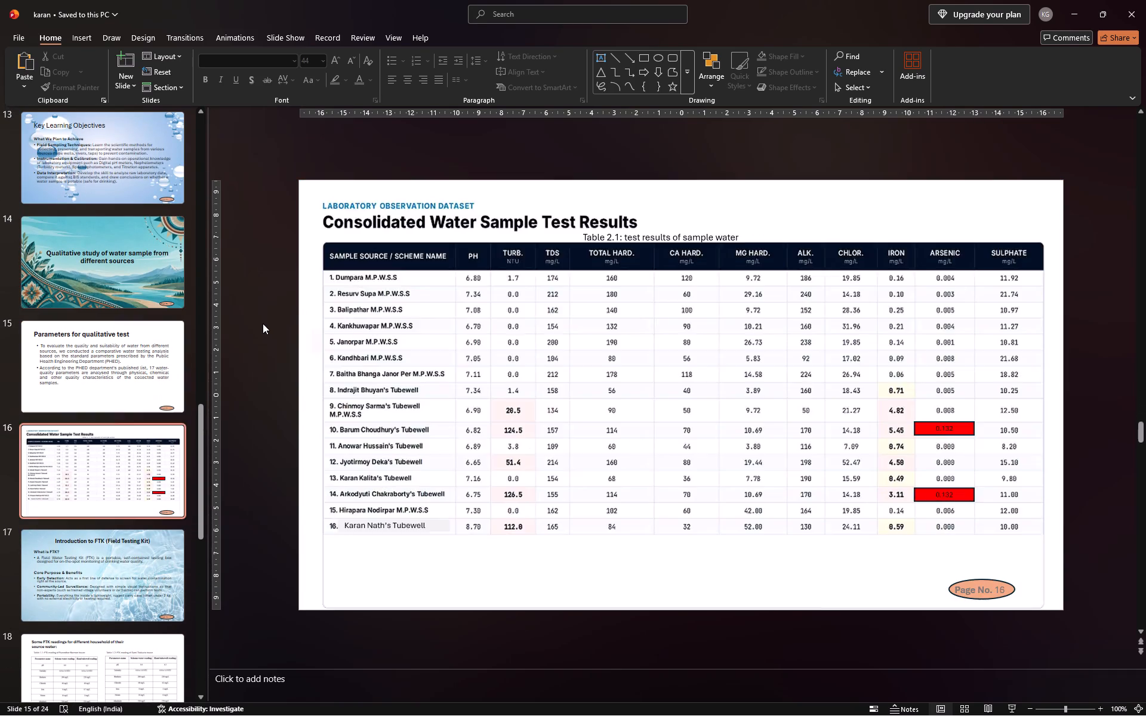
key(Down)
key(Up)
key(Up)
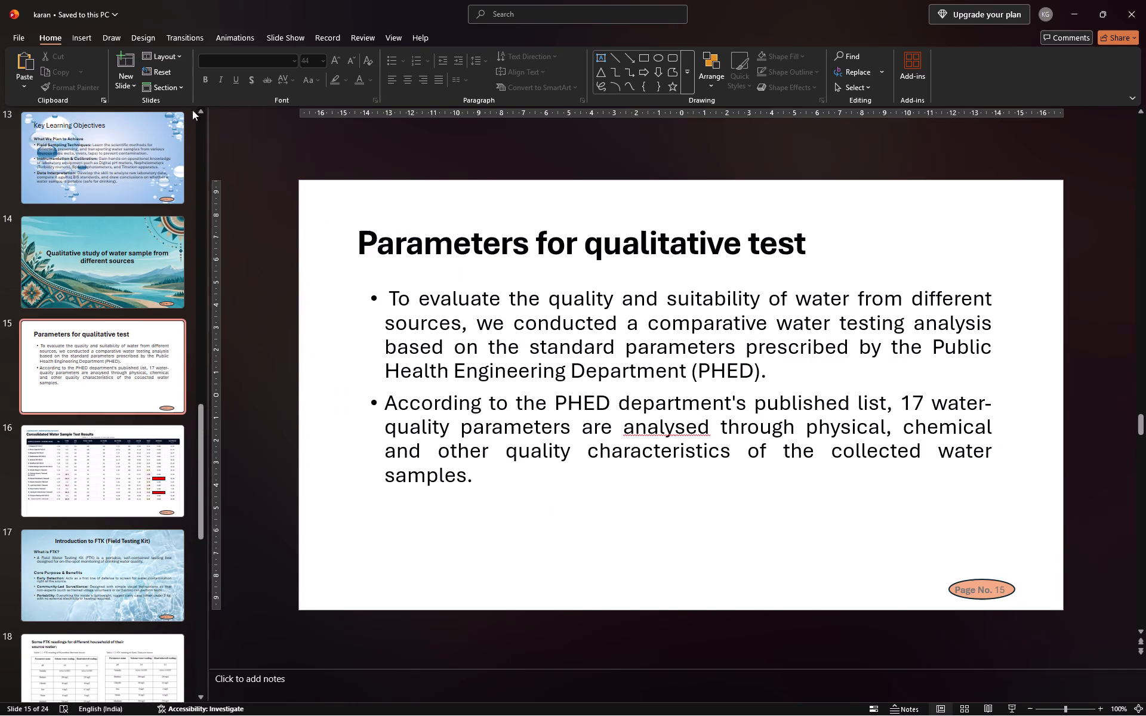
Insert the water splash picture "images" from the Screenshots folder in Pictures onto the Parameters for qualitative test slide.
scroll(86, 53, left, 1)
click(81, 44)
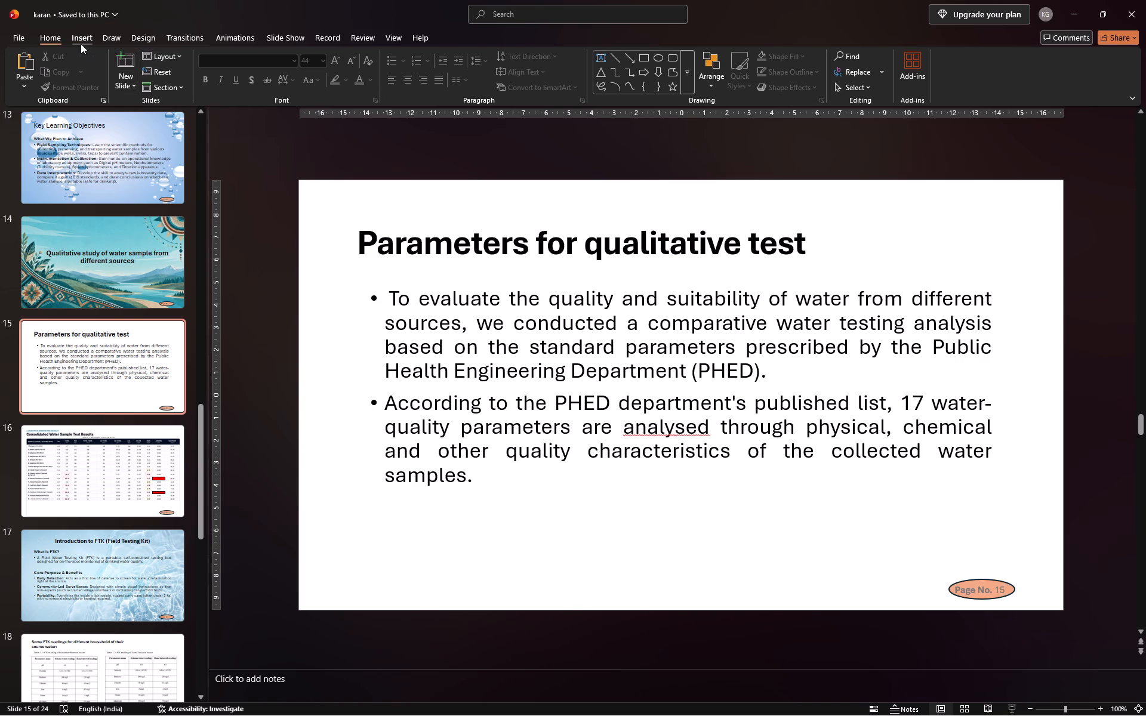
click(91, 76)
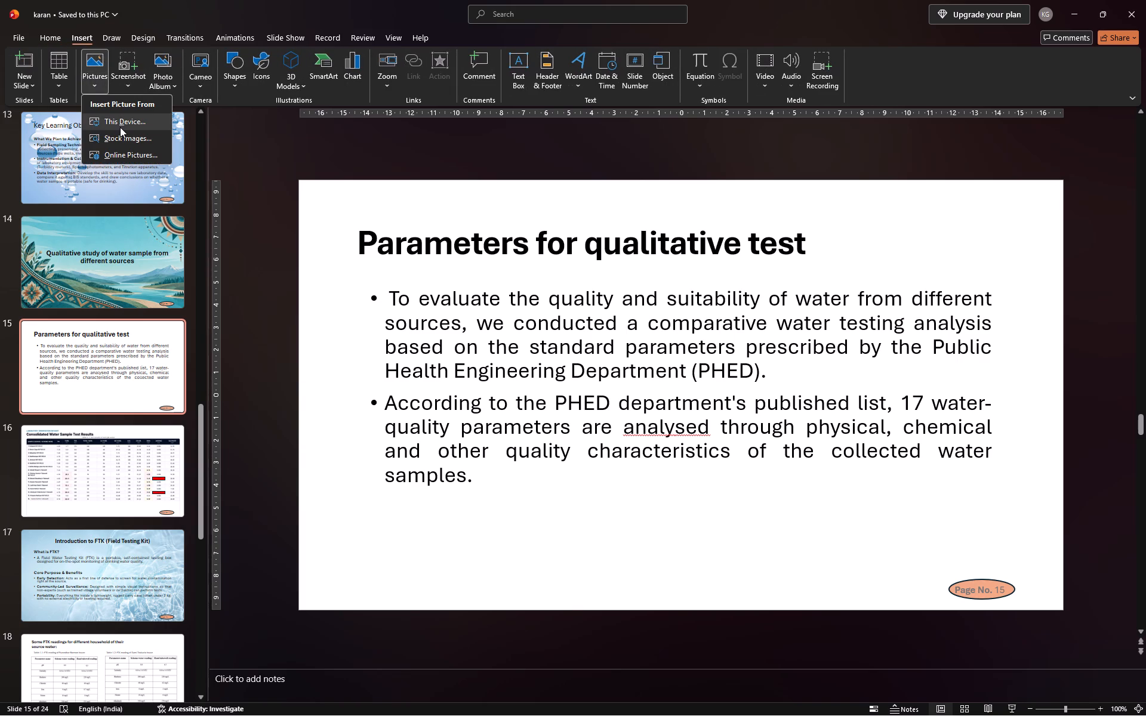
click(120, 126)
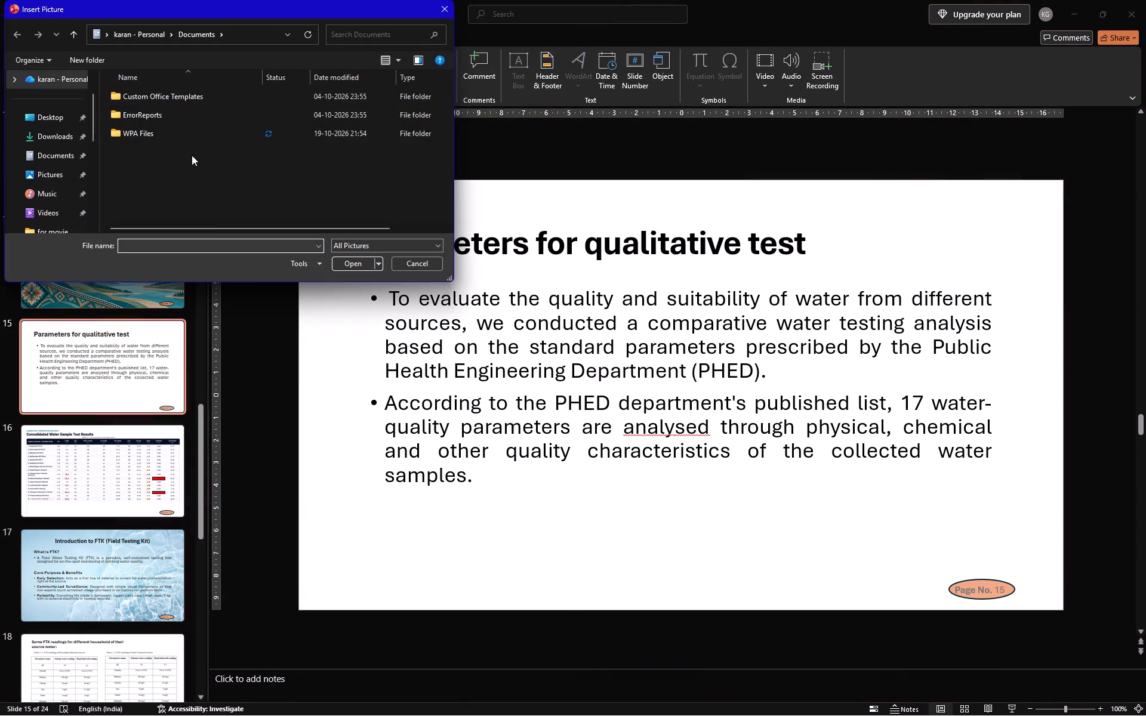
click(80, 178)
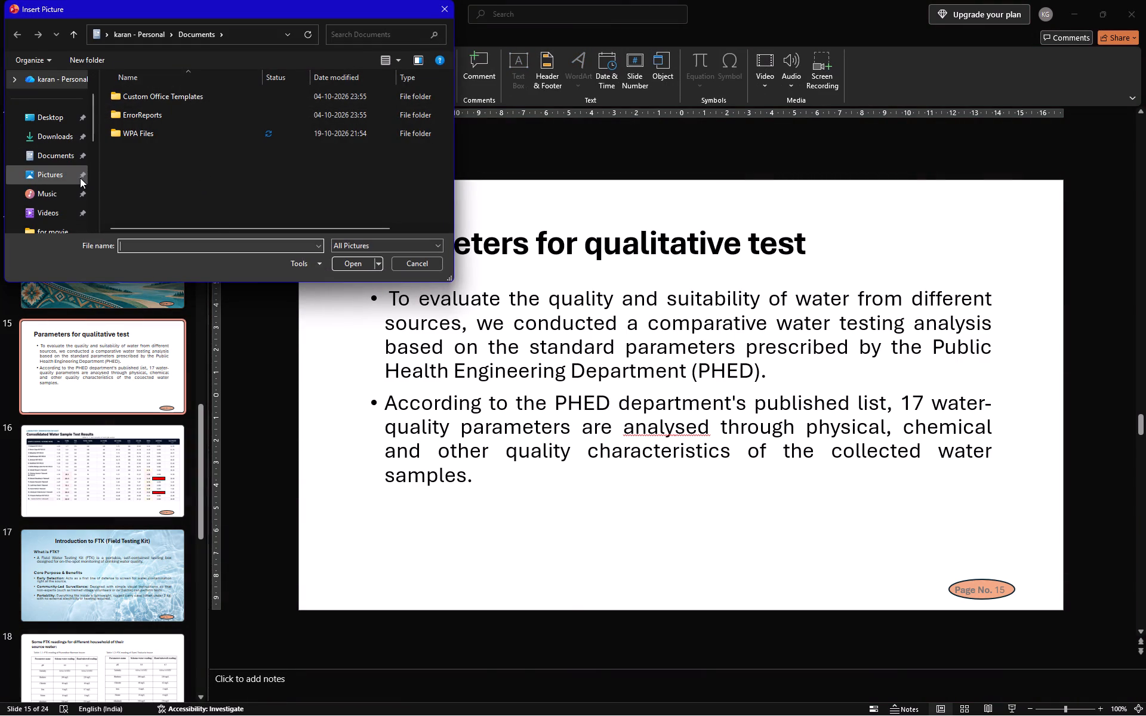
double_click(407, 124)
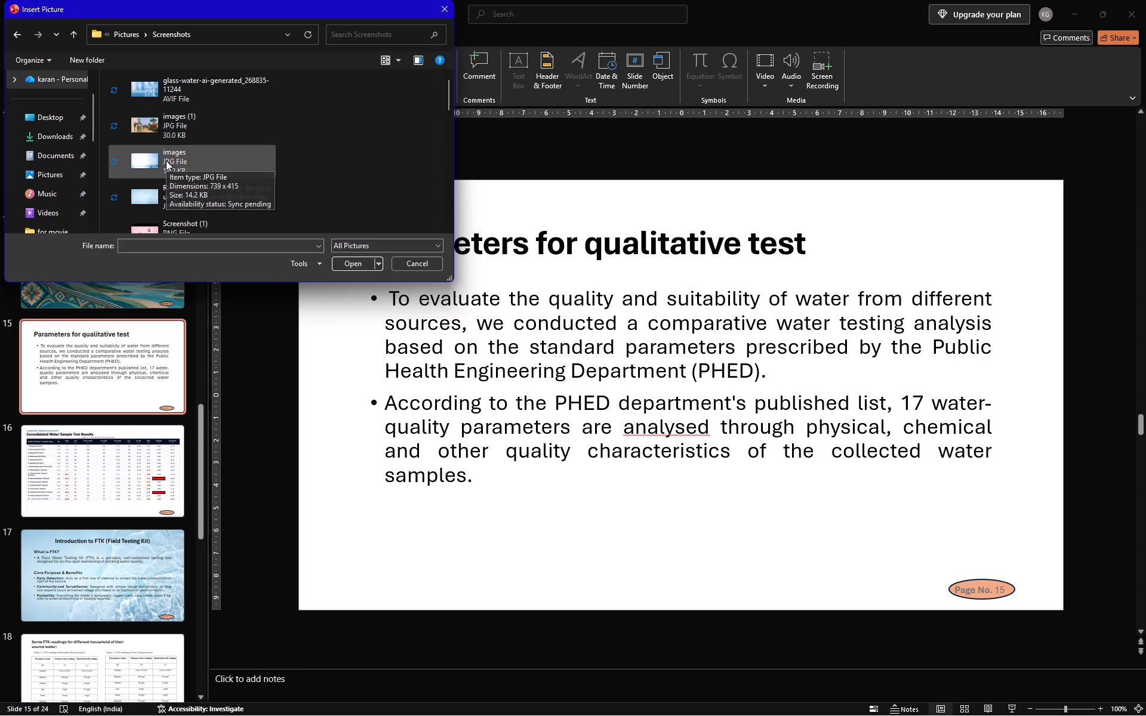
click(166, 161)
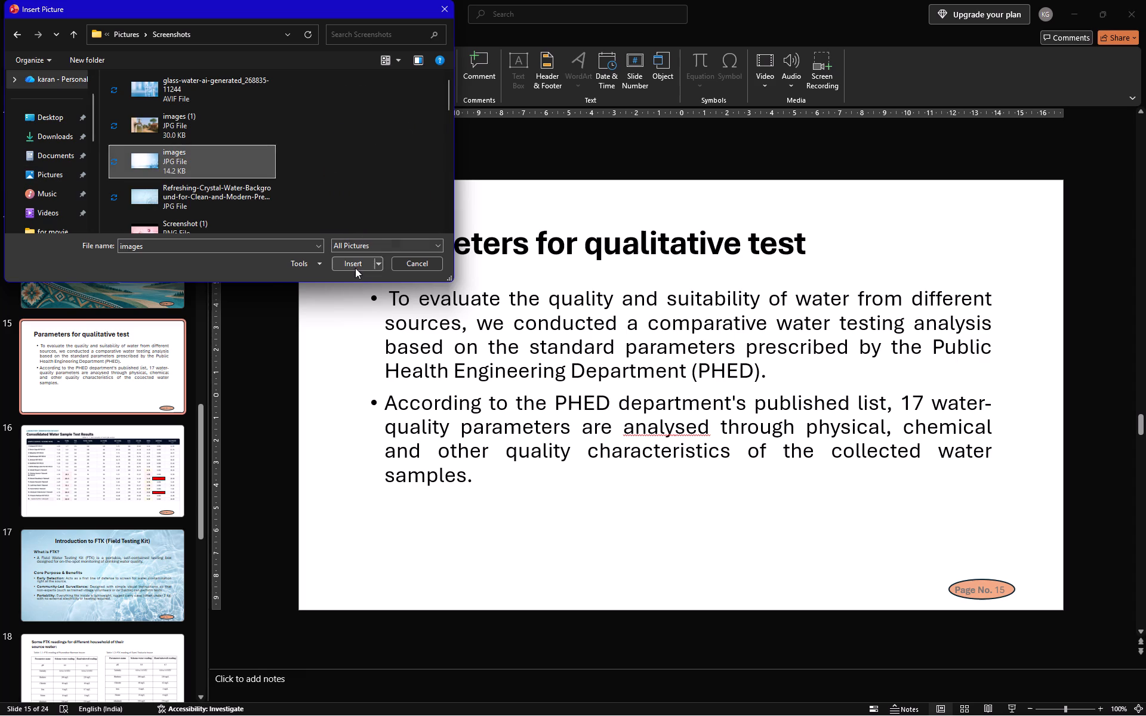
click(355, 268)
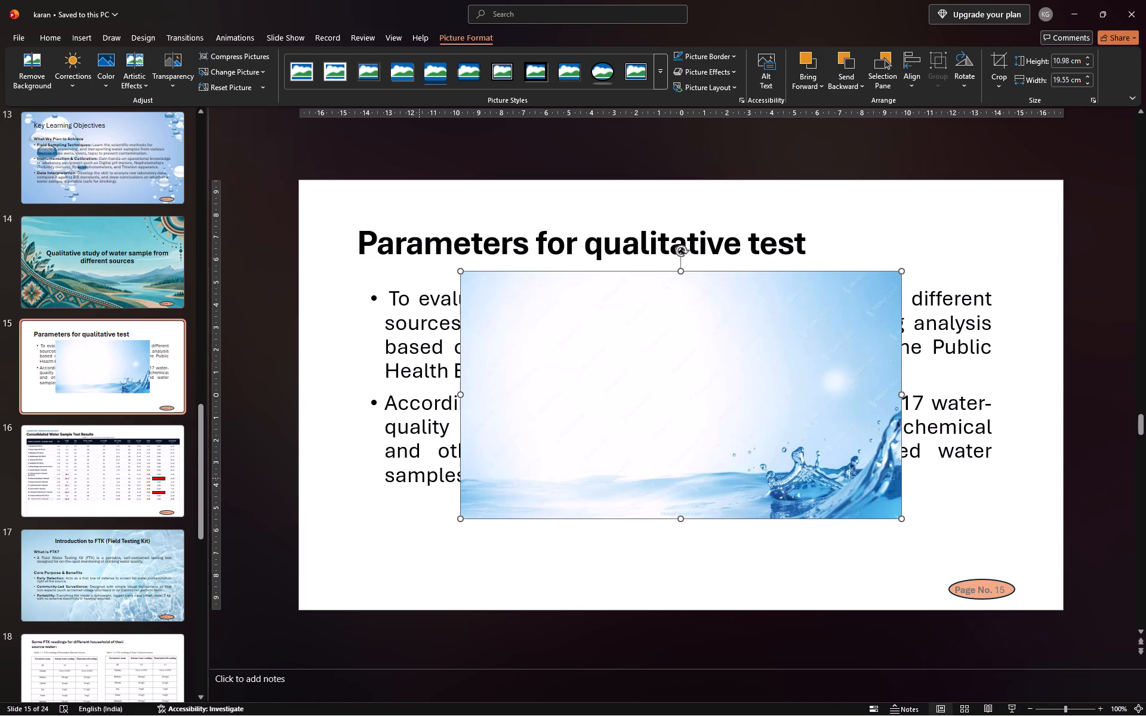
Enlarge the inserted water picture to cover the whole slide, about 33.9 cm wide and 19 cm high.
drag(463, 518, 356, 587)
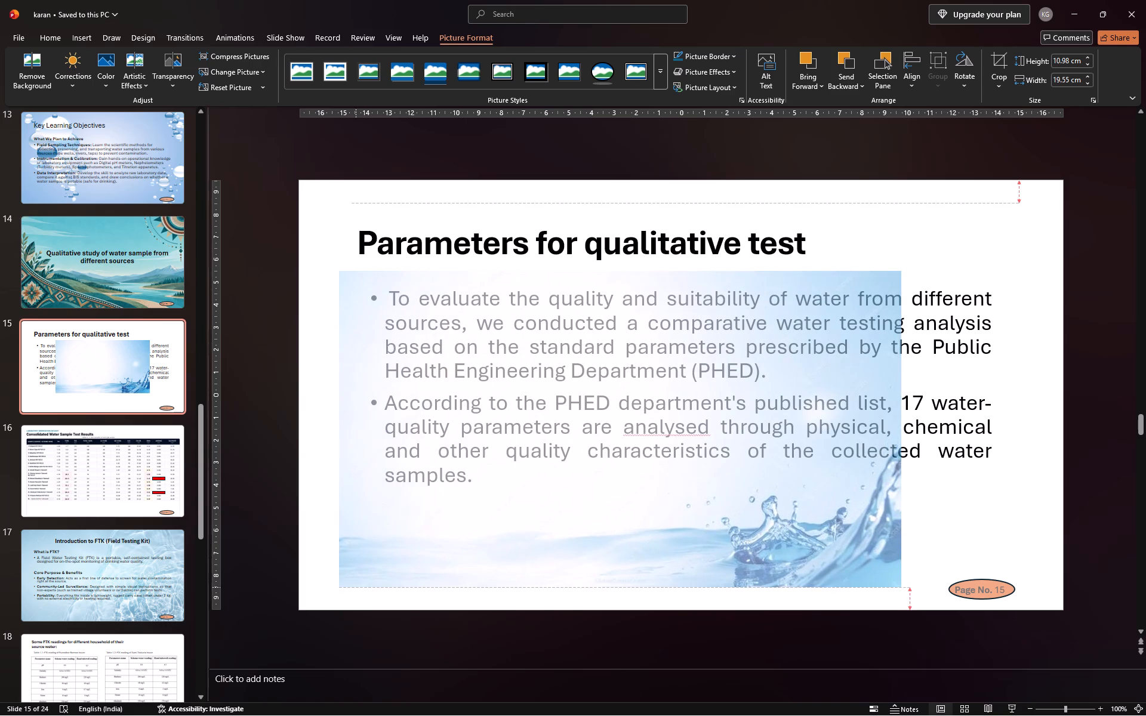
drag(356, 587, 303, 608)
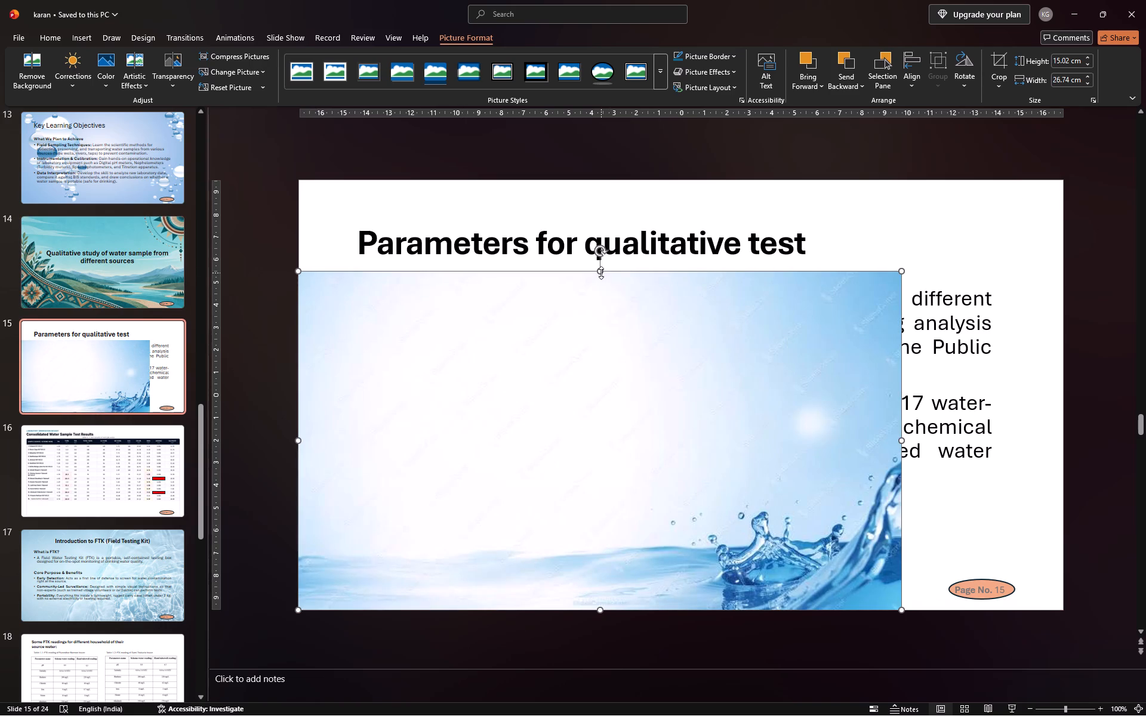
drag(904, 268, 1074, 211)
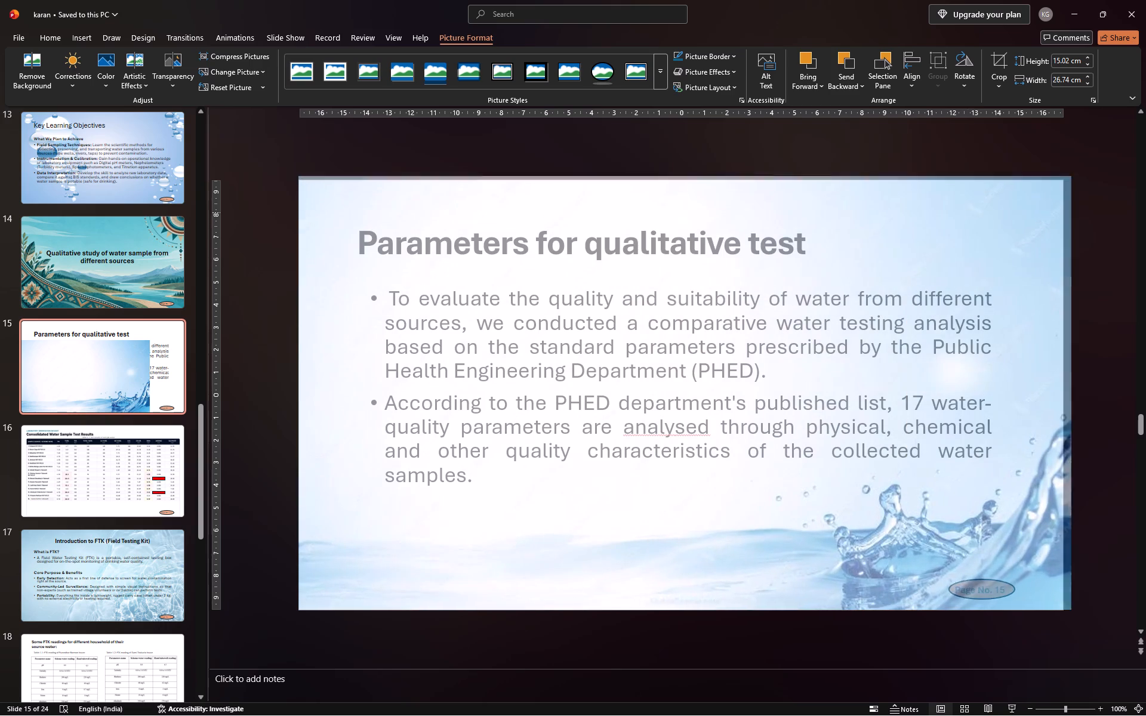
drag(1074, 211, 1061, 208)
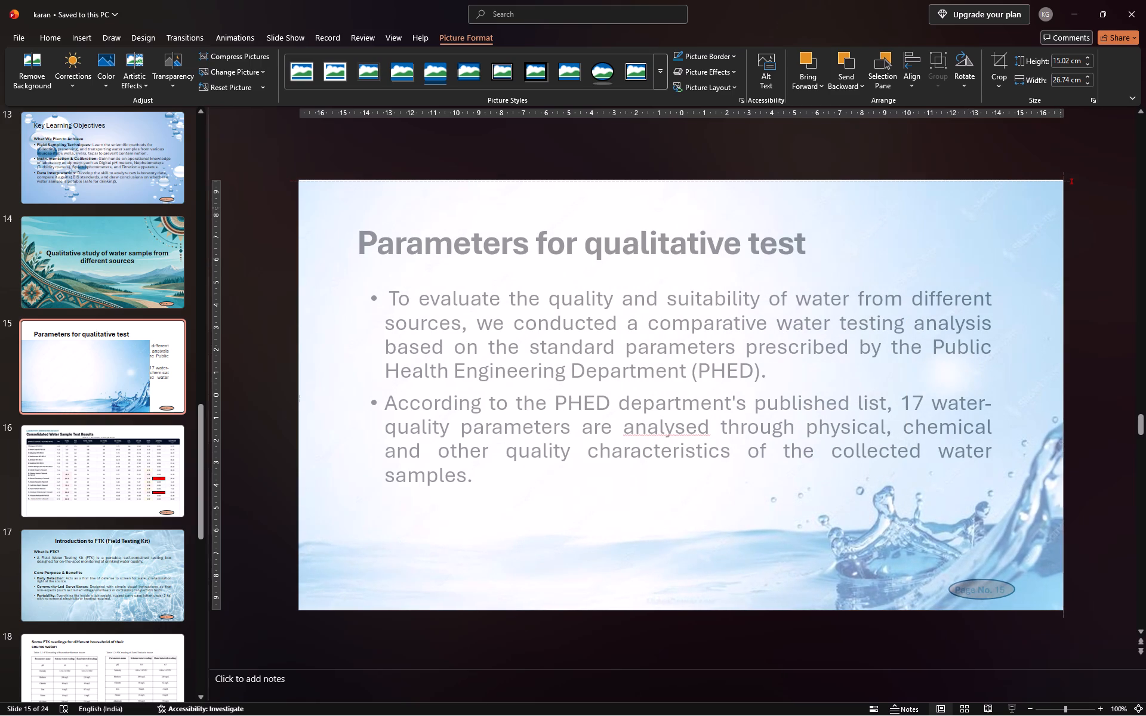
drag(1061, 208, 1060, 208)
Send the water picture backward behind the slide's title, bullet text and page number.
click(734, 257)
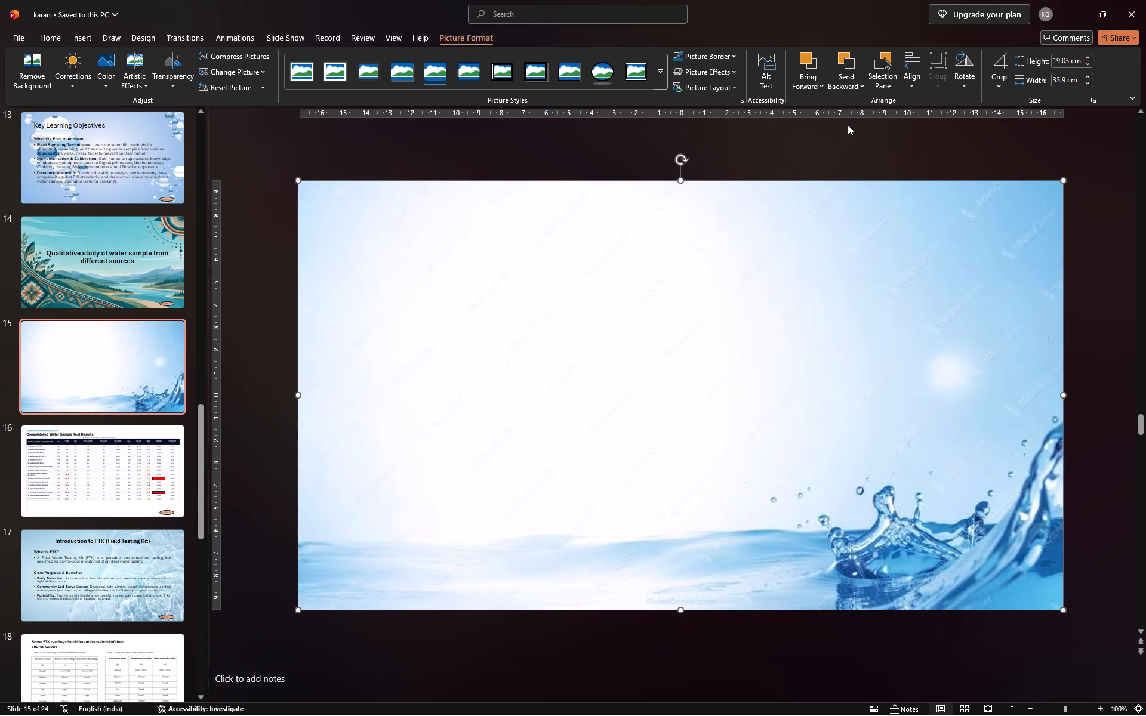
triple_click(844, 58)
triple_click(844, 58)
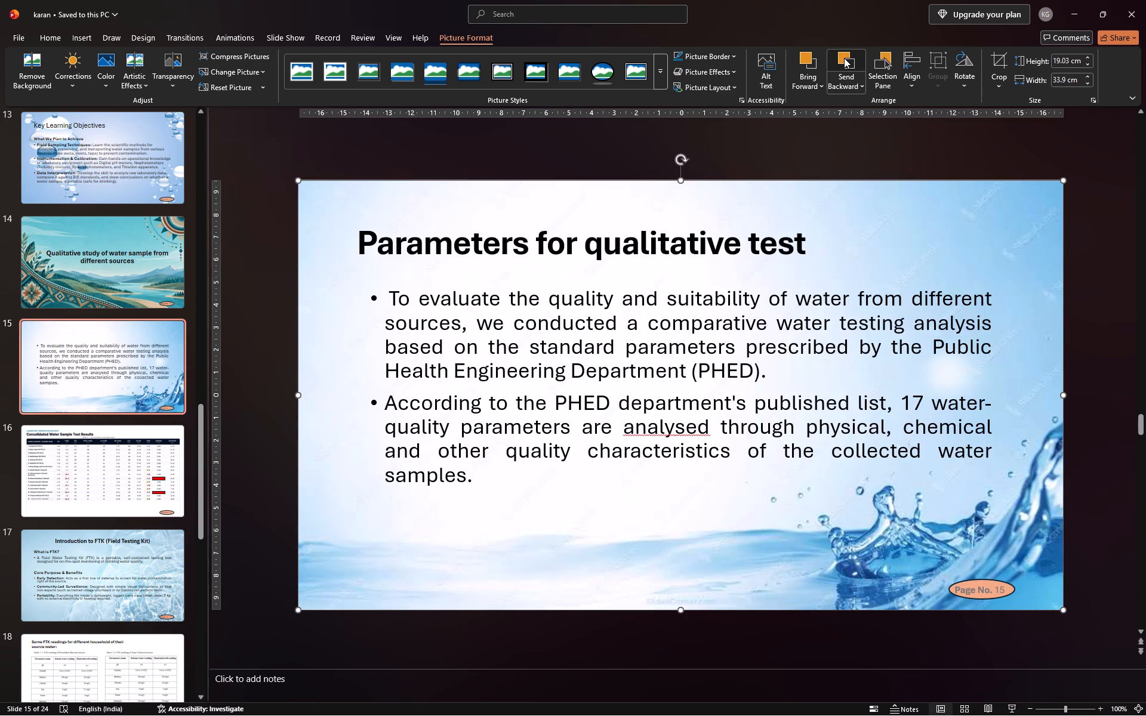
click(468, 144)
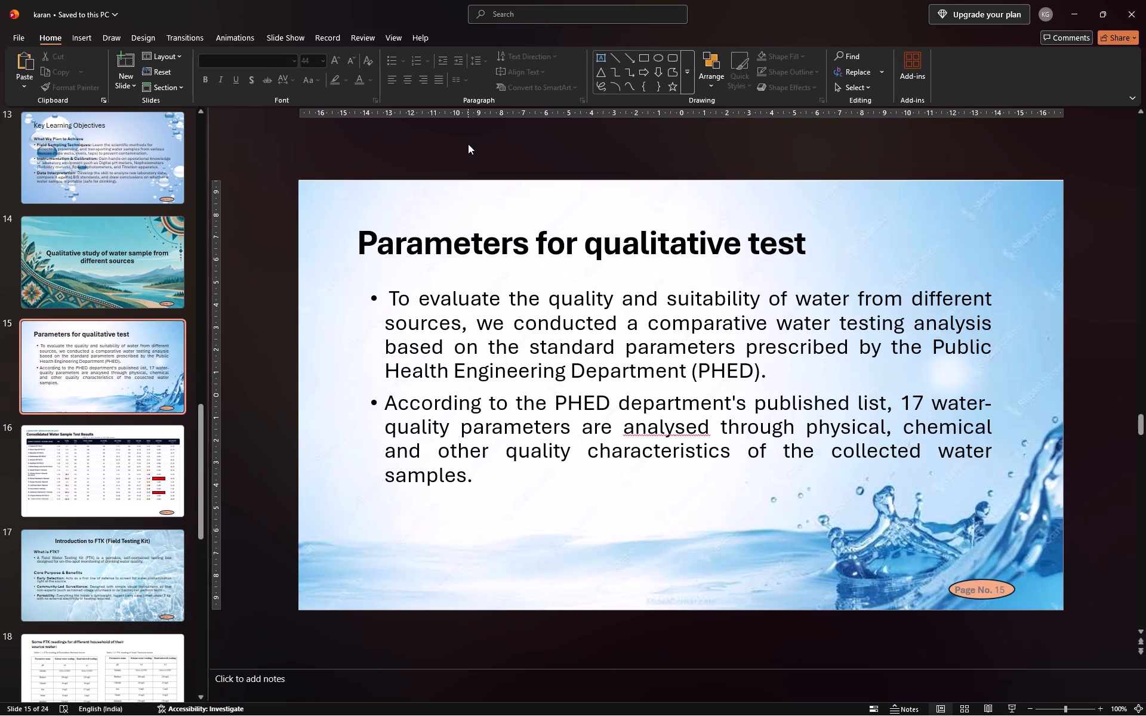
Open the Consolidated Water Sample Test Results slide and select its full-slide picture.
scroll(116, 229, up, 1)
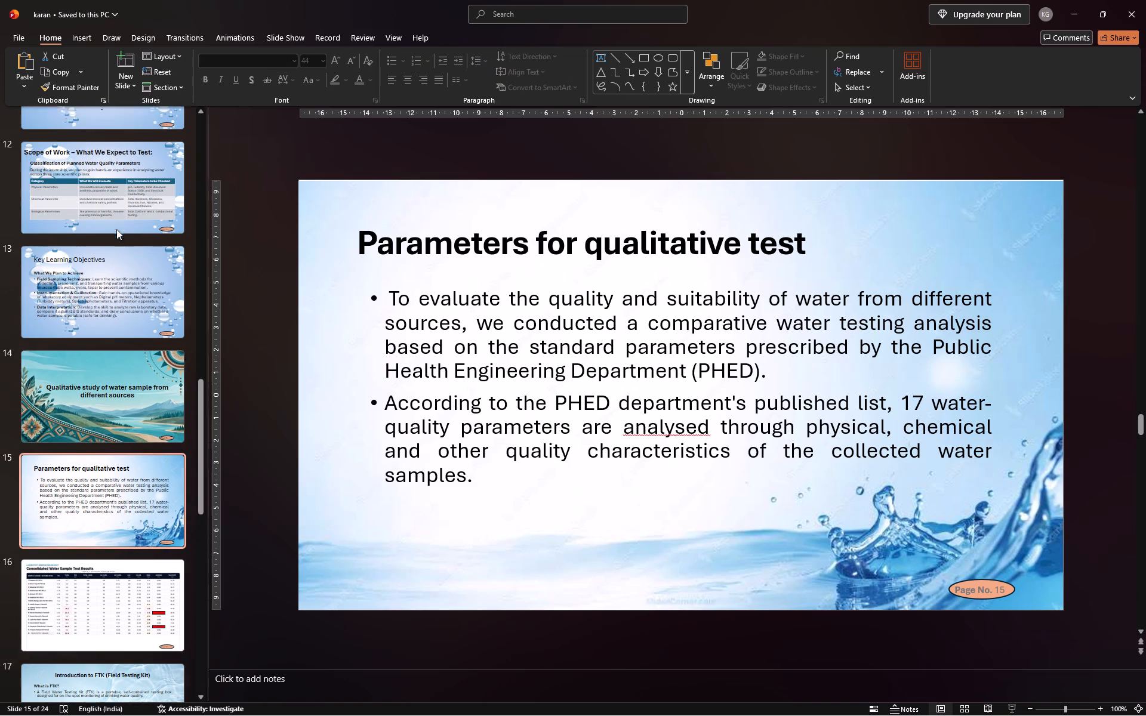
scroll(116, 229, up, 1)
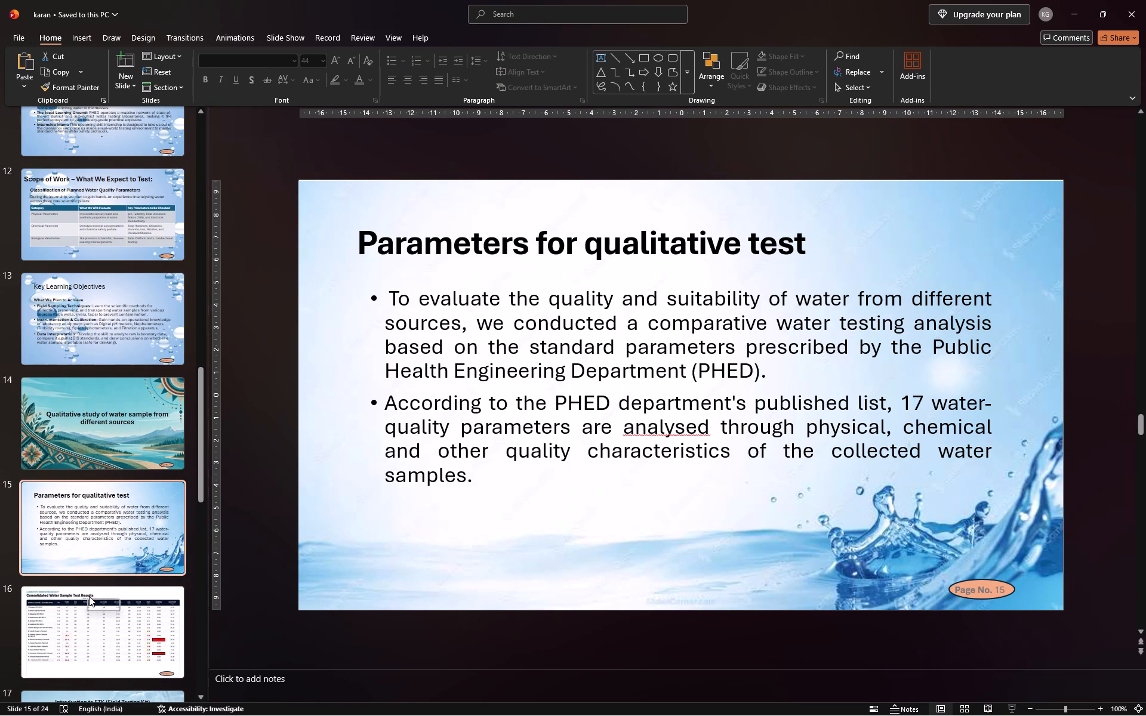
click(89, 596)
click(391, 479)
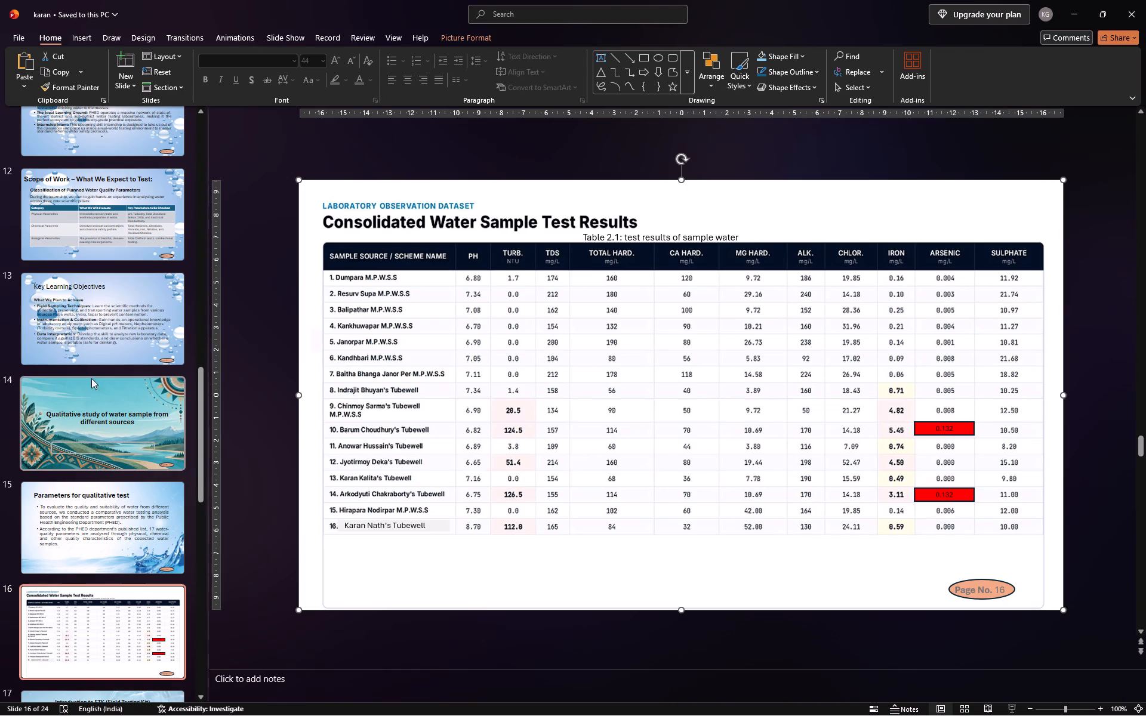
Clear the page numbers of the 2.4 Conclusion and 2.5 Reference rows in the Skill Internship table of content.
scroll(106, 374, up, 2)
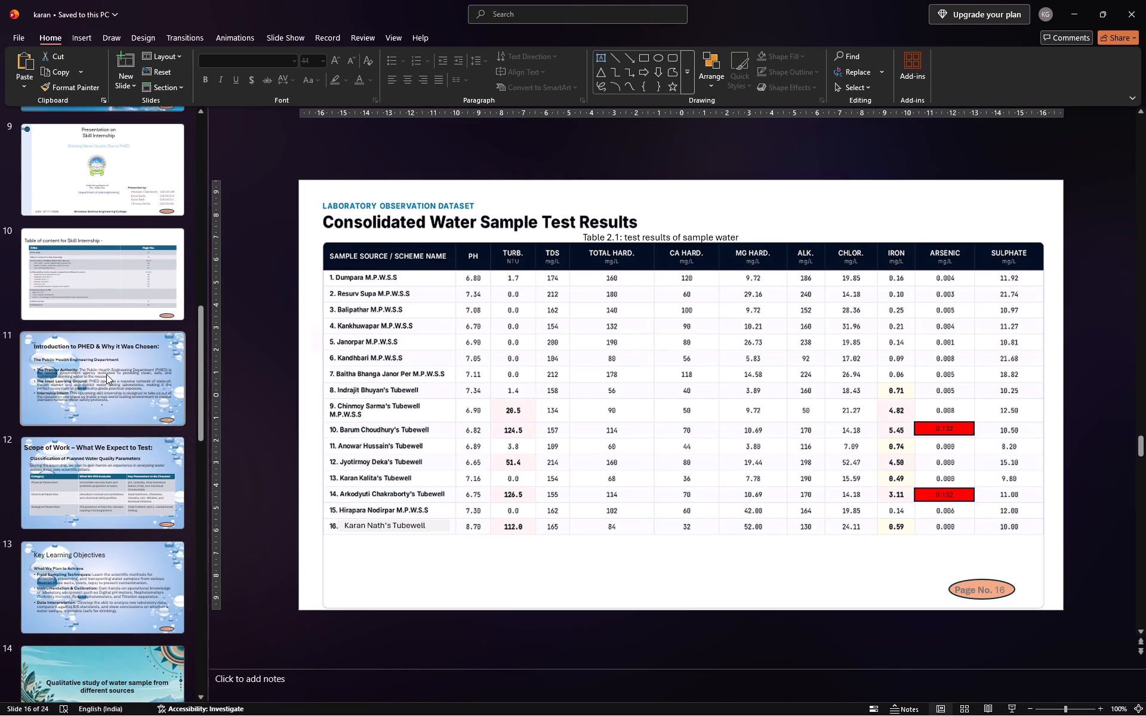
scroll(106, 374, up, 1)
click(121, 345)
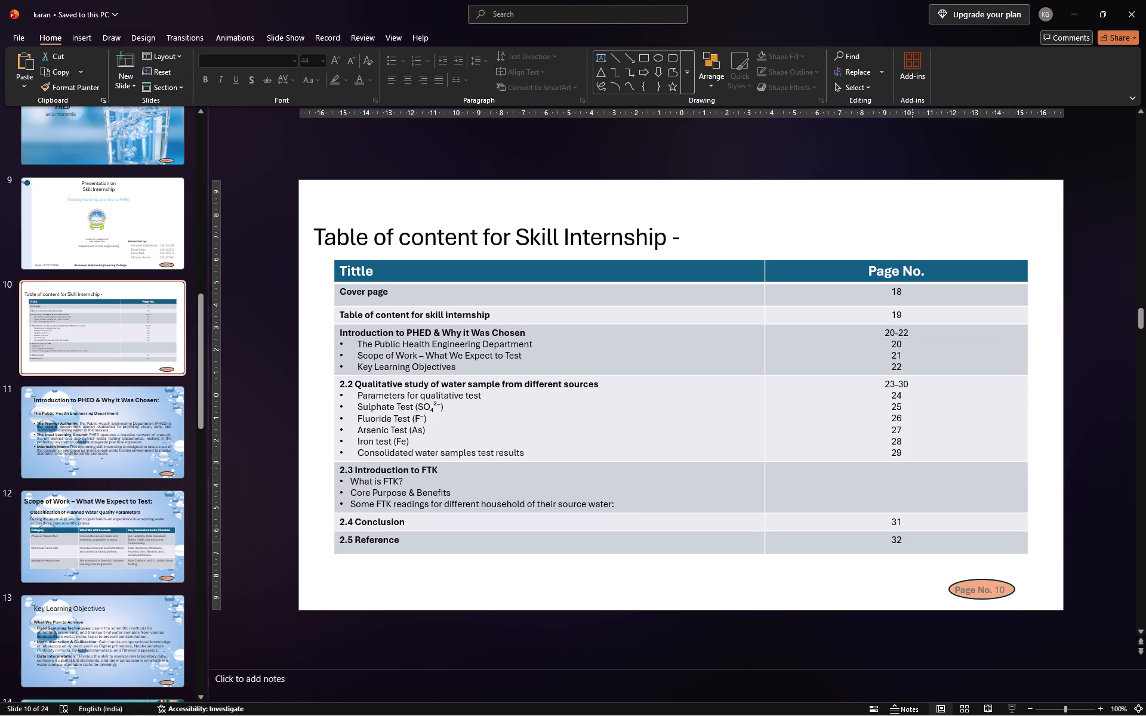
drag(911, 542, 899, 521)
key(BackSpace)
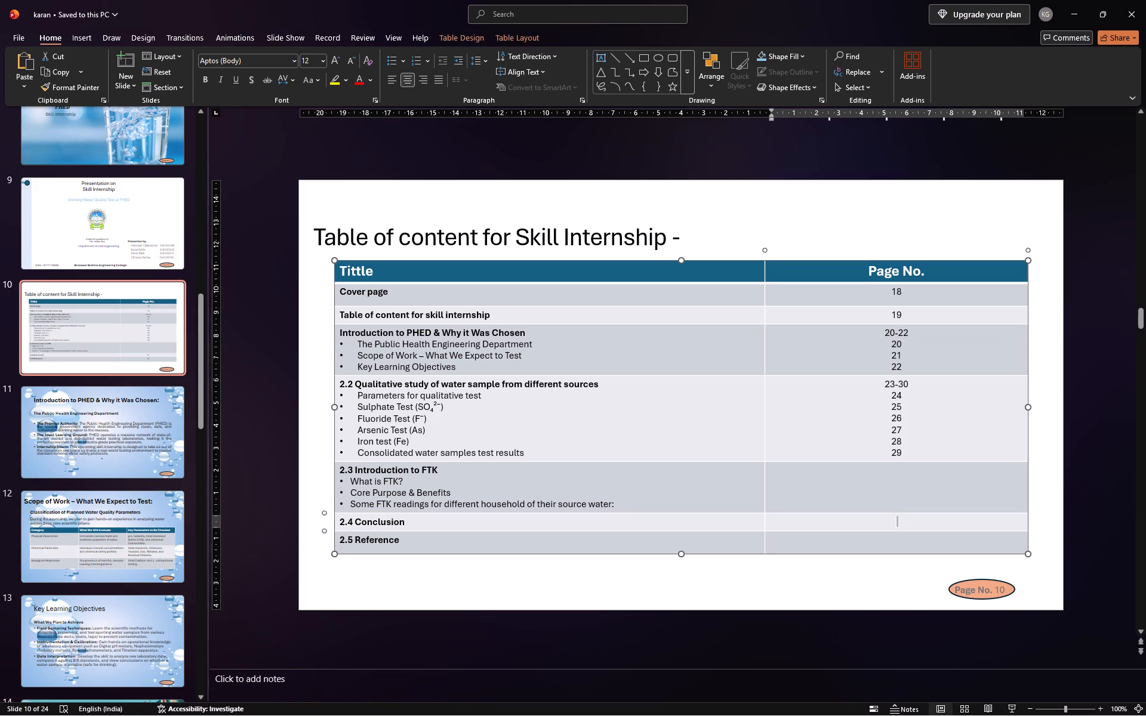
click(879, 472)
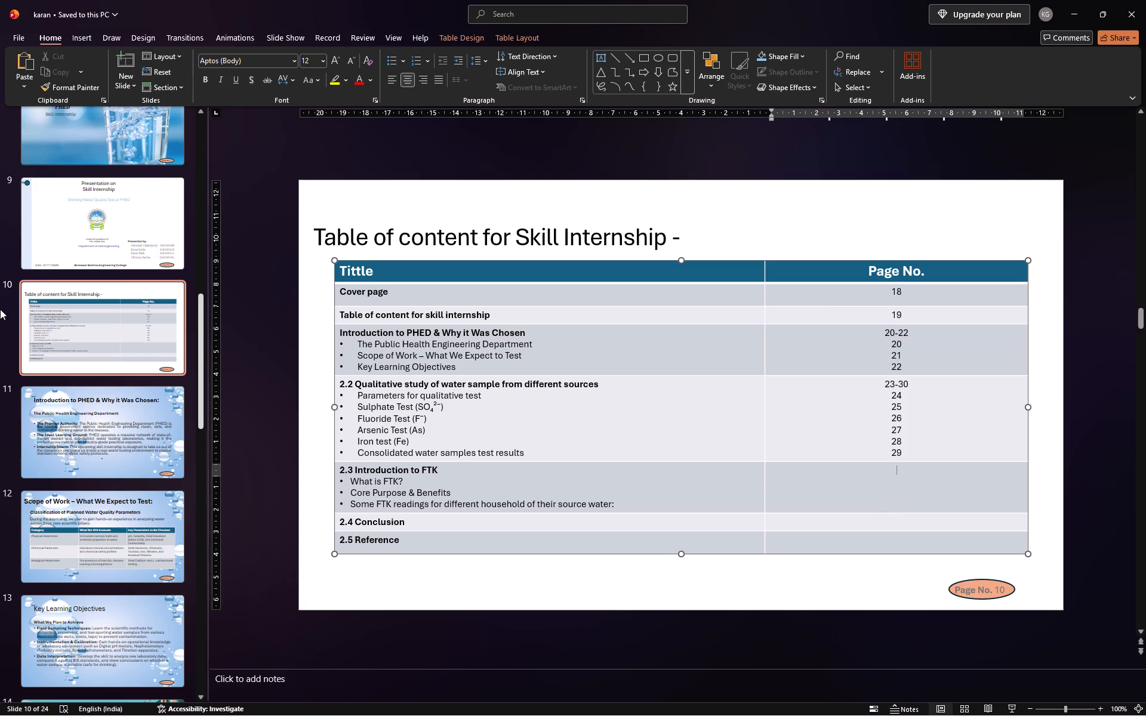
Open the Social Internship cover slide at the start of the presentation.
scroll(111, 229, up, 4)
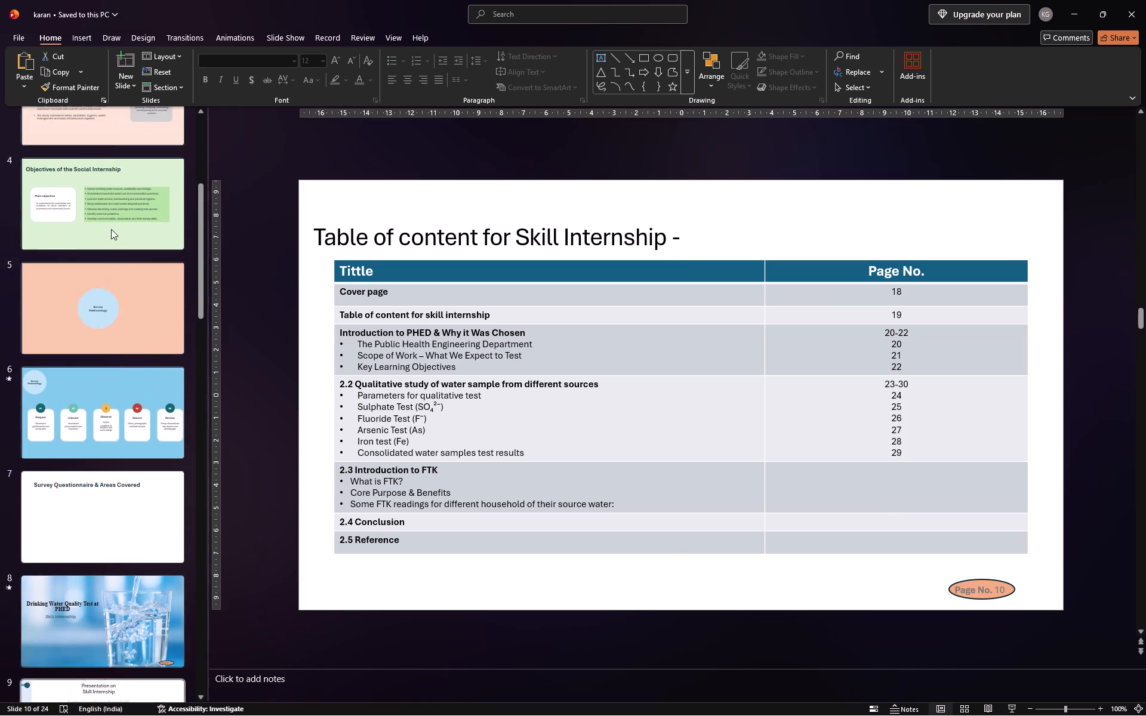
scroll(111, 229, up, 5)
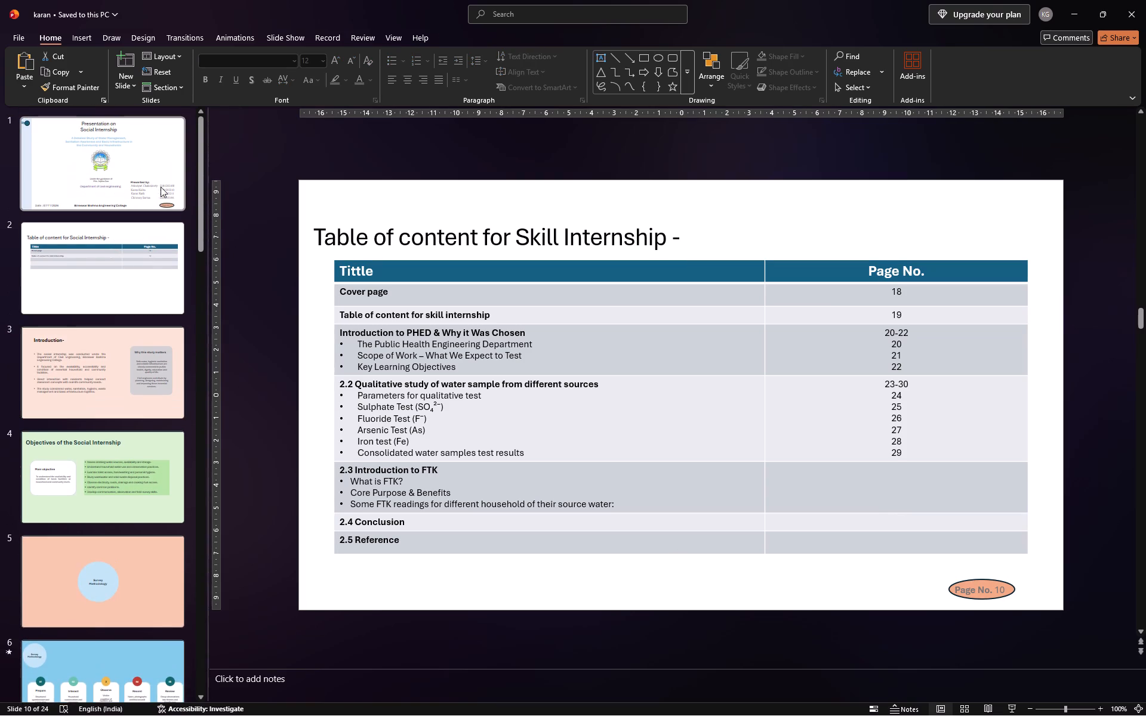
click(162, 198)
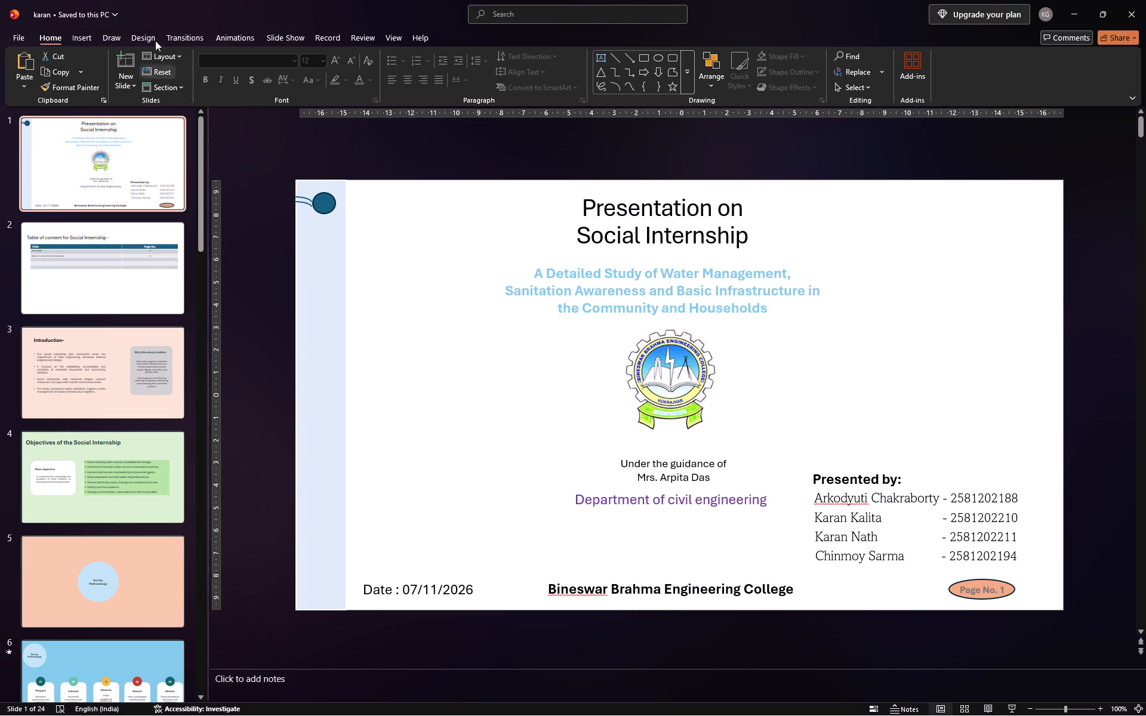
click(82, 35)
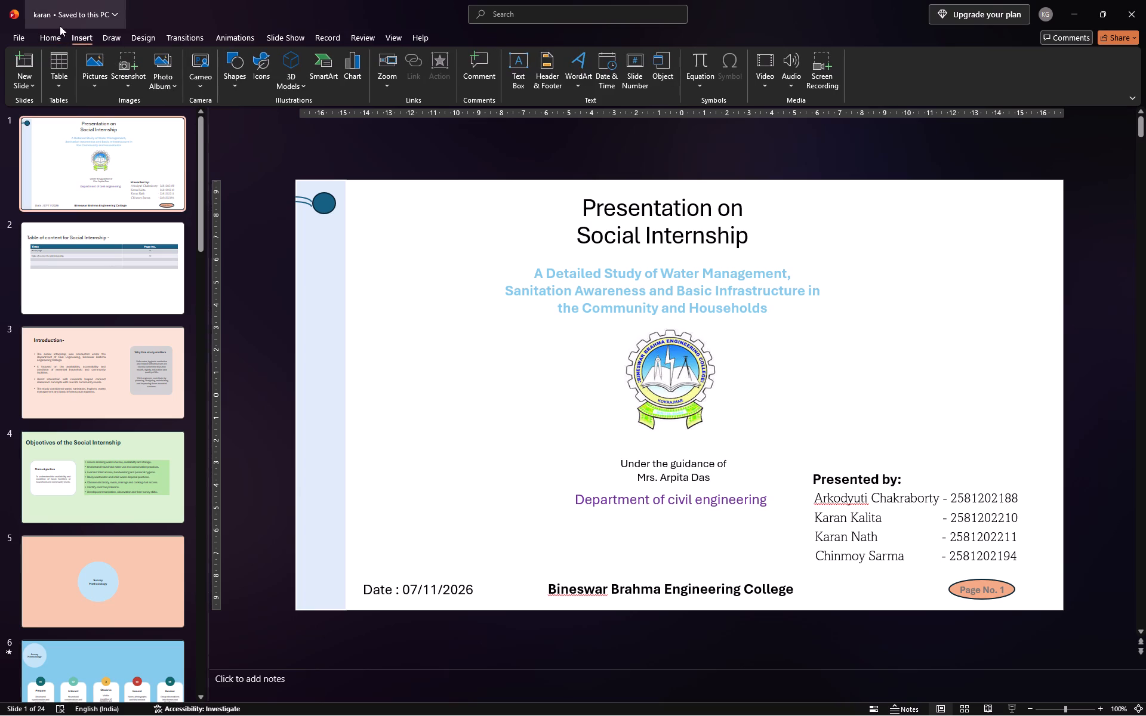
click(54, 35)
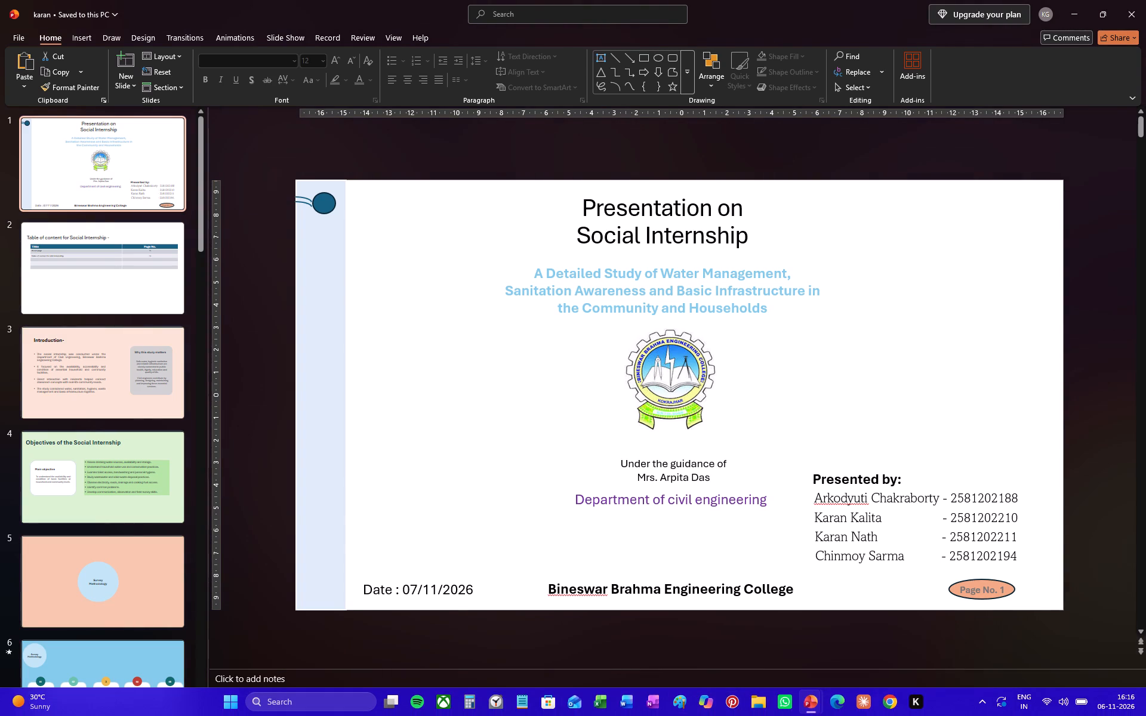
Switch to File Explorer and share Community_Water_Sanitation_Infrastructure_Social_Internship.pptx from the Downloads folder through WhatsApp.
click(750, 706)
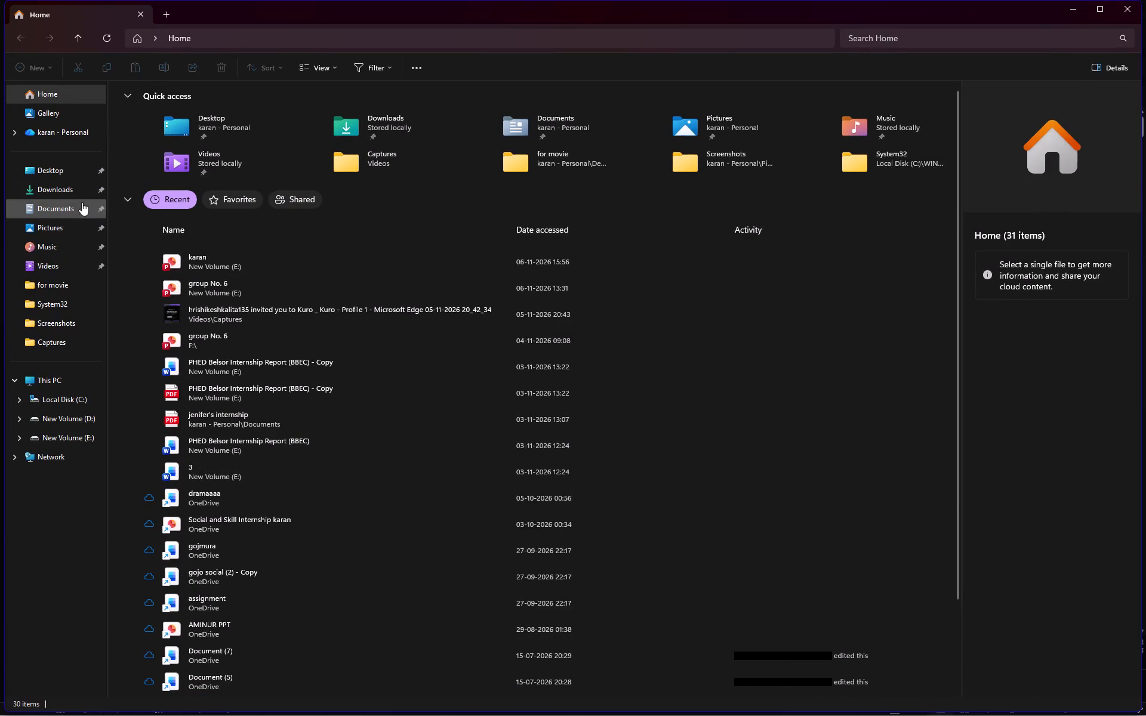
click(82, 192)
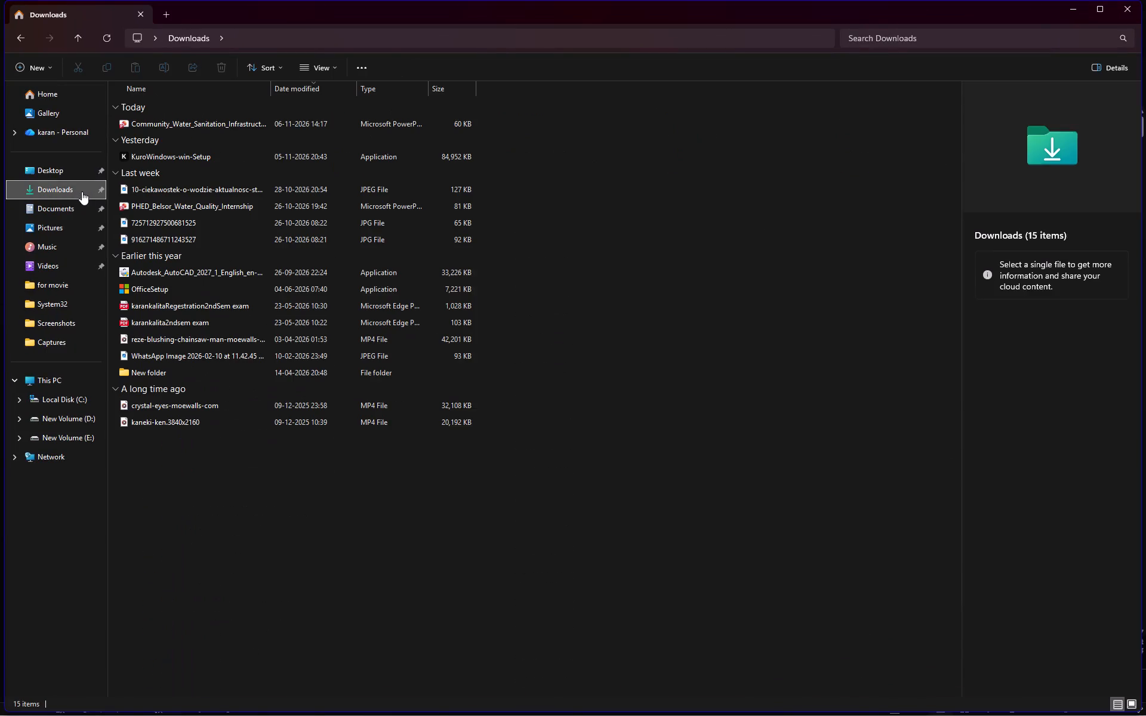
click(214, 128)
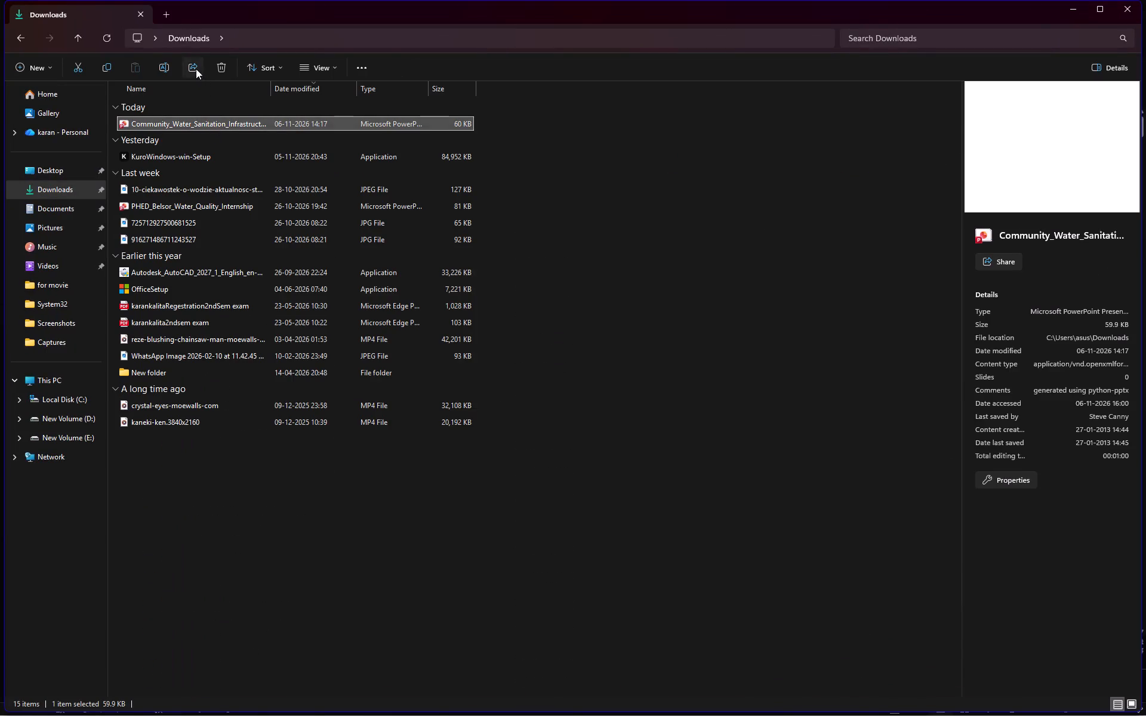
click(196, 69)
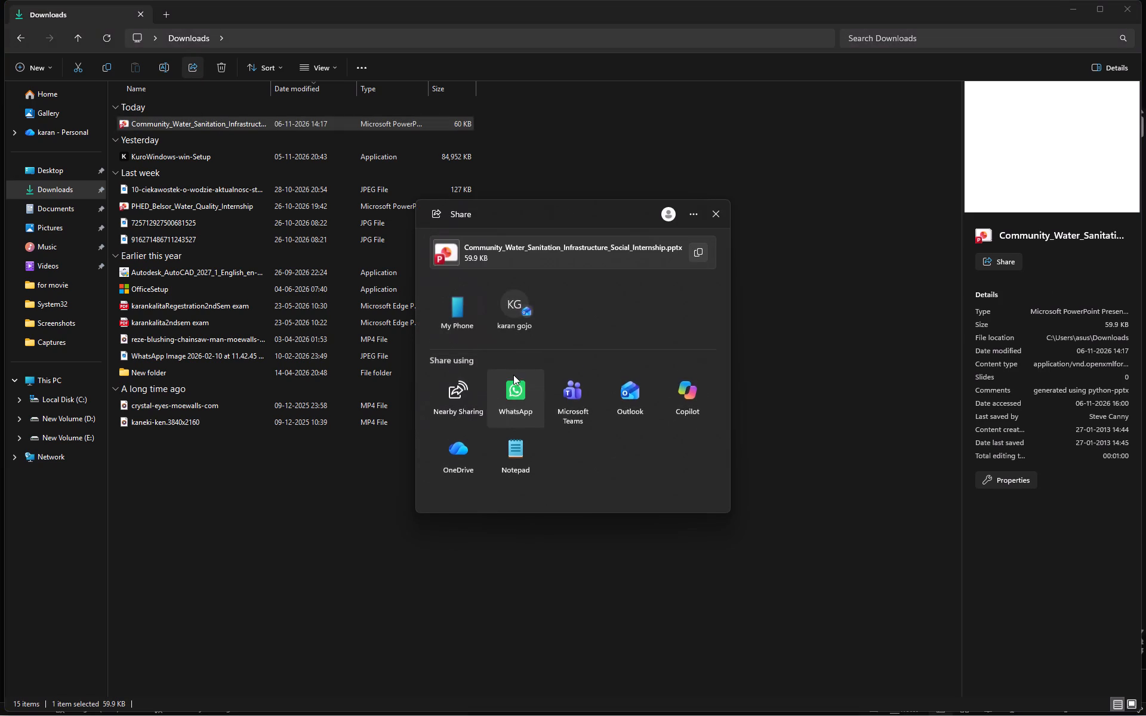
click(513, 375)
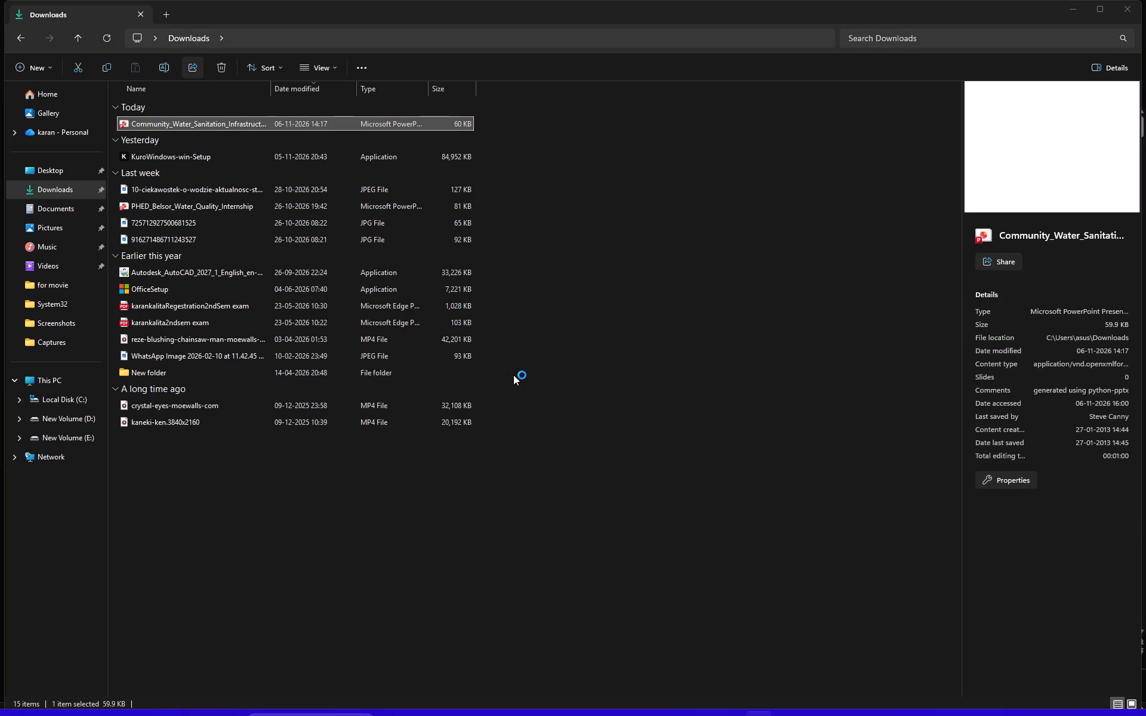
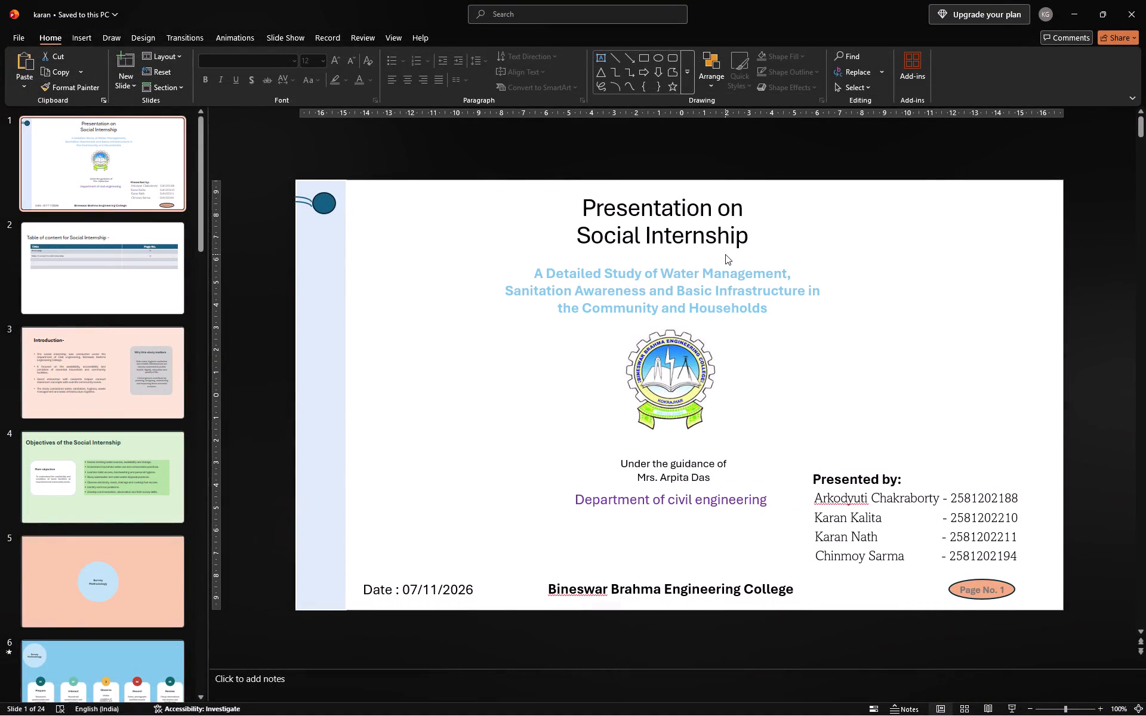
Save the karan presentation, then close it and the Community_Water_Sanitation_Infrastructure_Social_Internship presentation.
key(ctrl+s)
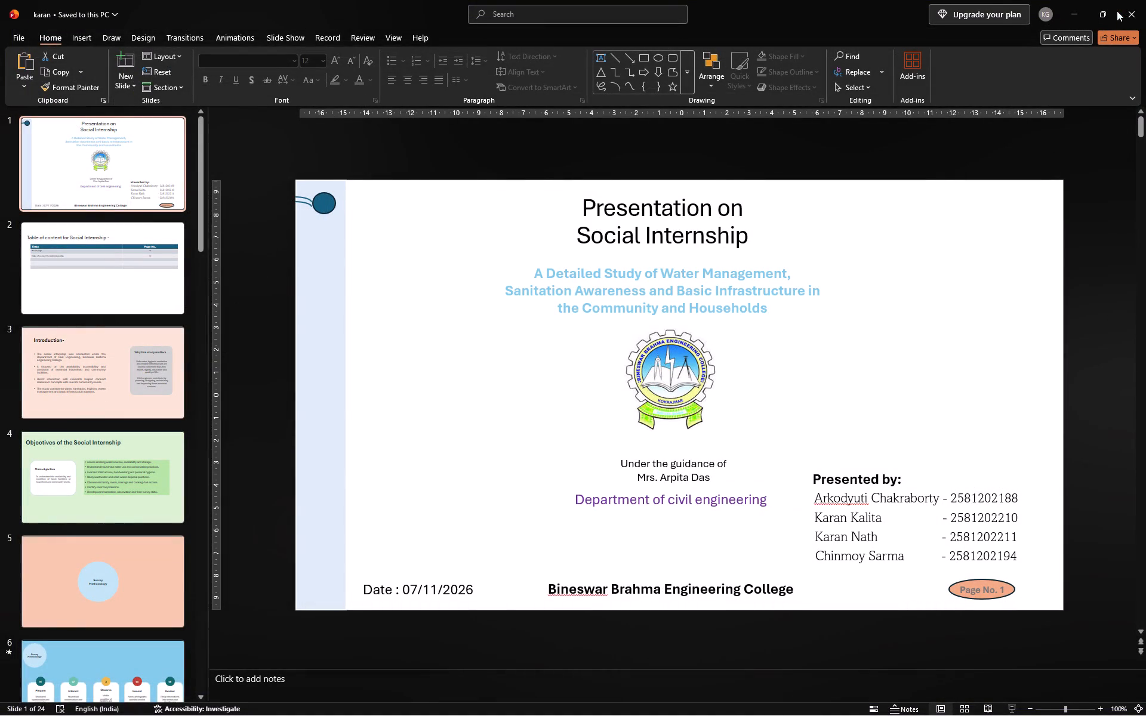
click(1118, 11)
click(1125, 11)
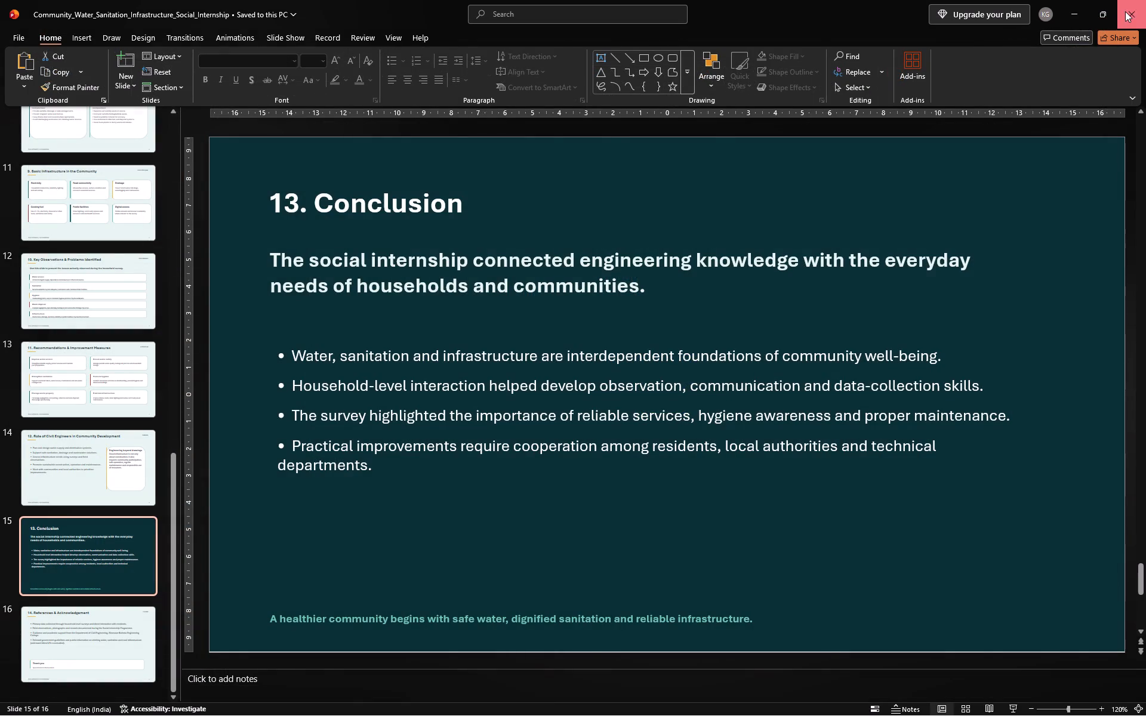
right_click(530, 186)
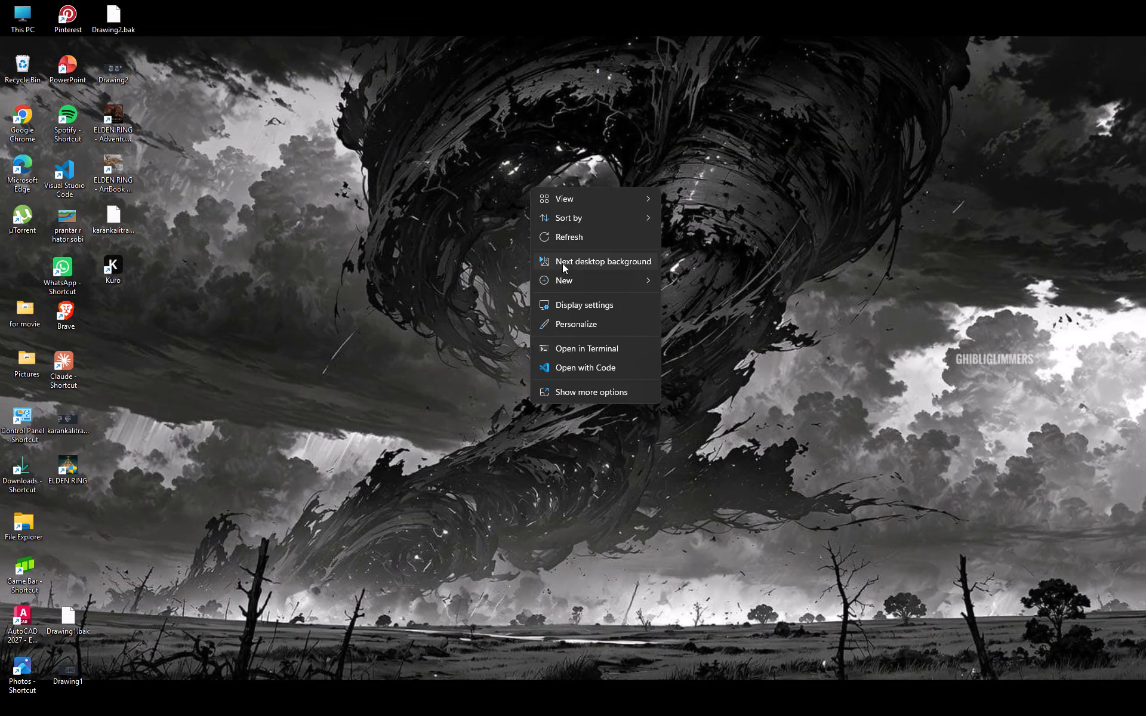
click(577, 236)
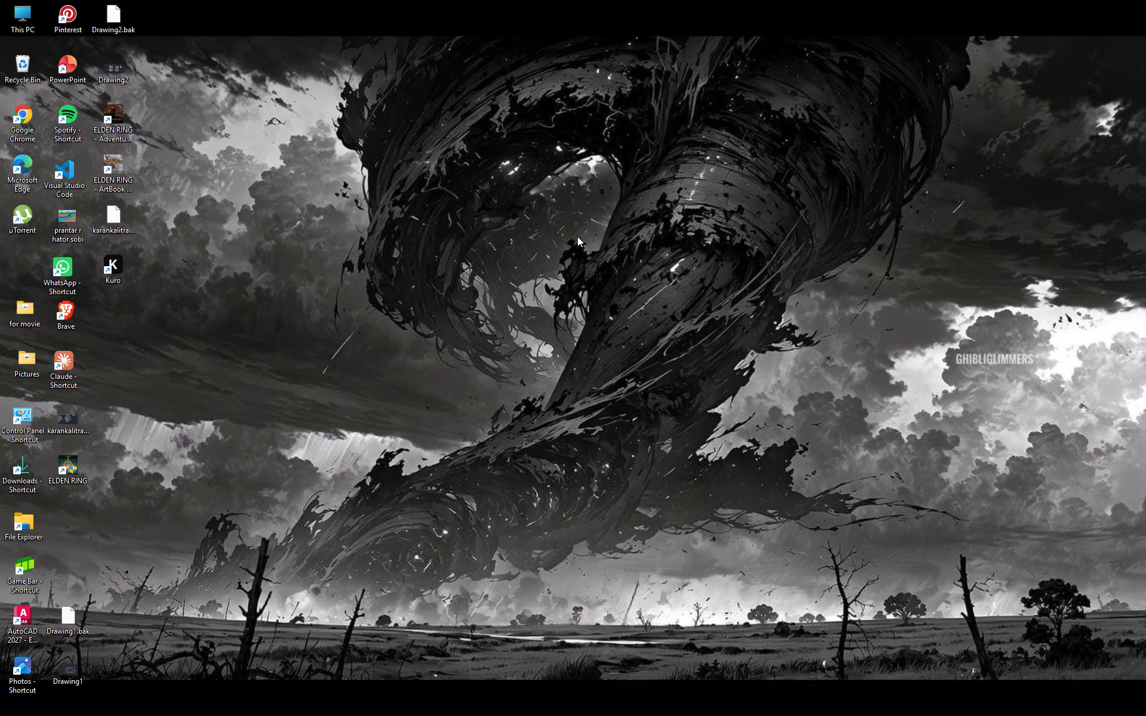
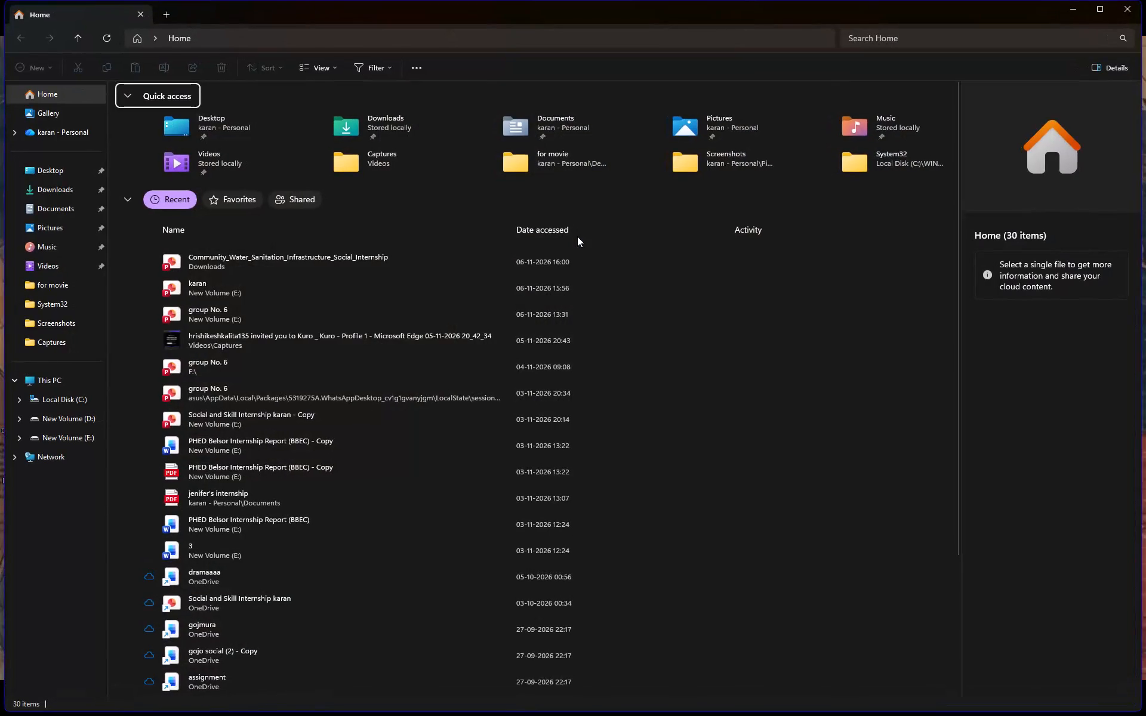
Open the recent karan presentation and check its Skill Internship and Social Internship title slides.
double_click(321, 281)
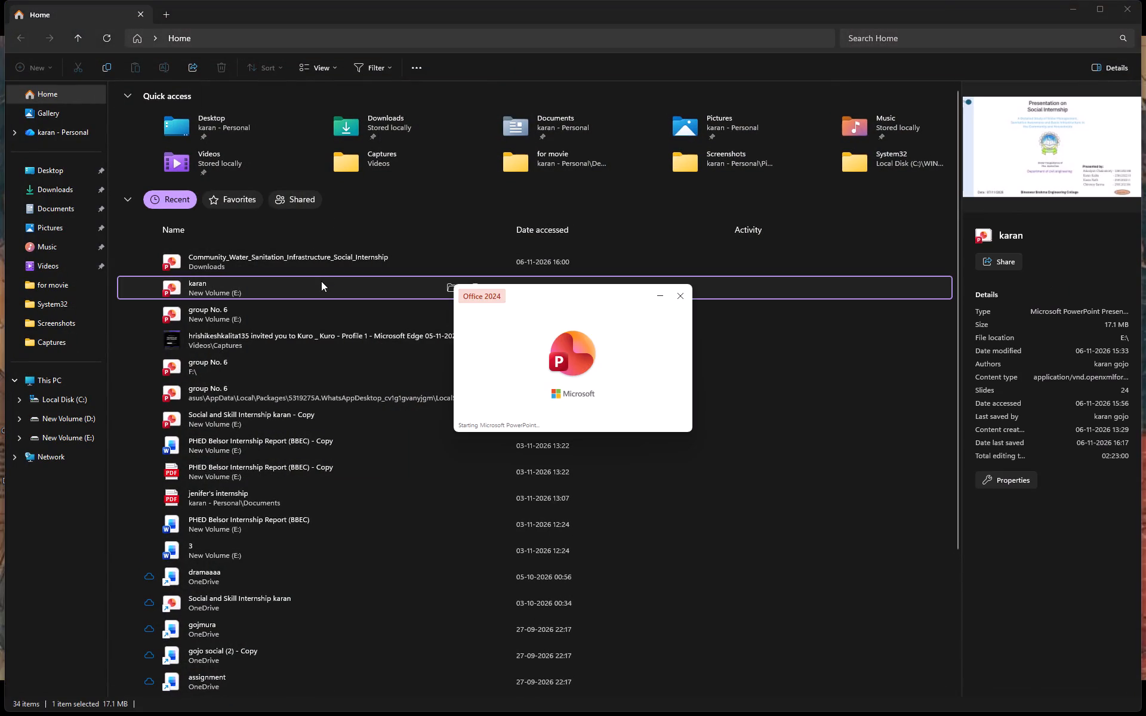
scroll(138, 467, down, 1)
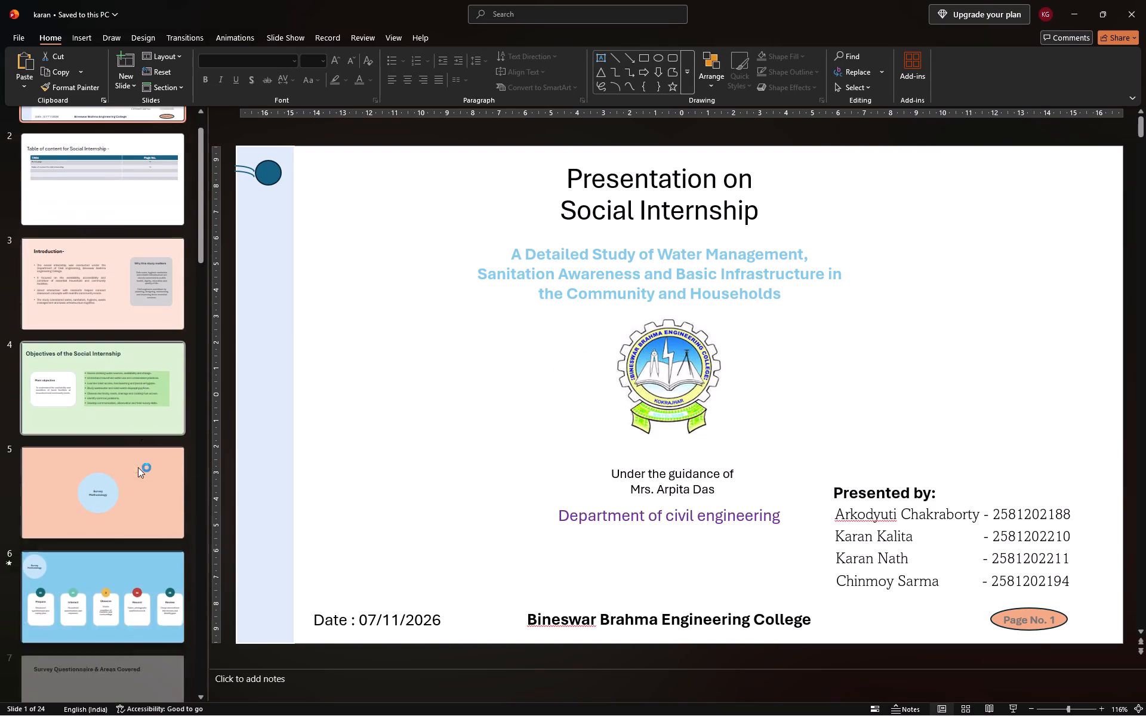
scroll(138, 467, down, 3)
click(103, 339)
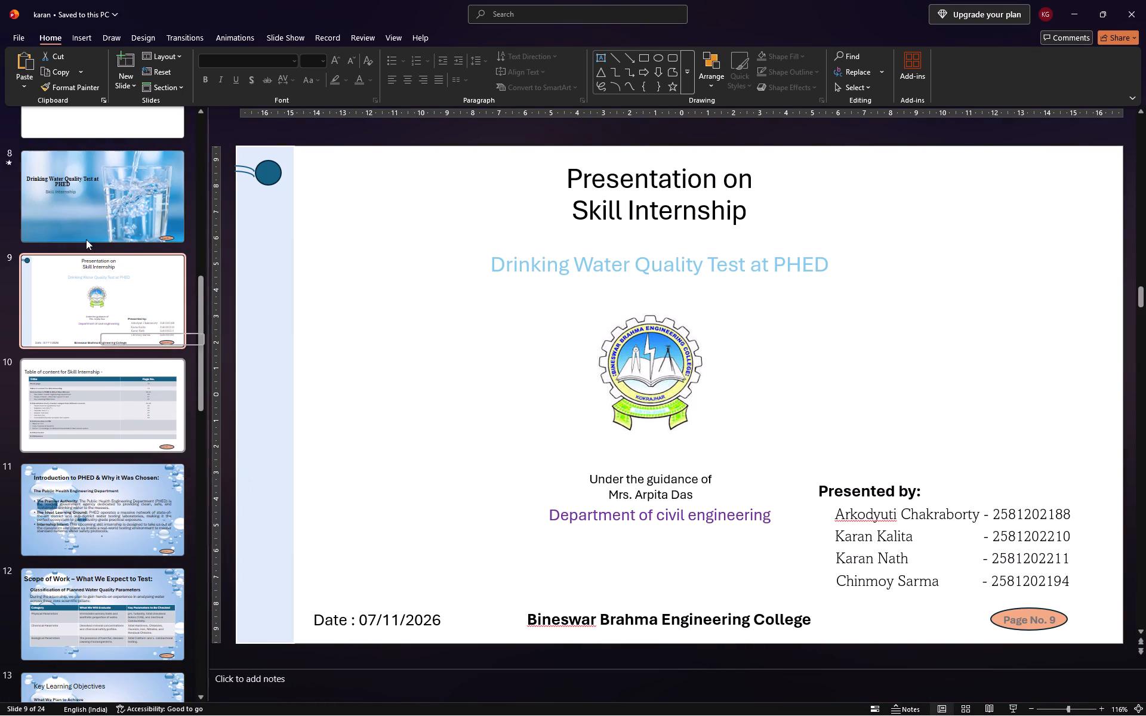
scroll(93, 200, up, 9)
click(93, 200)
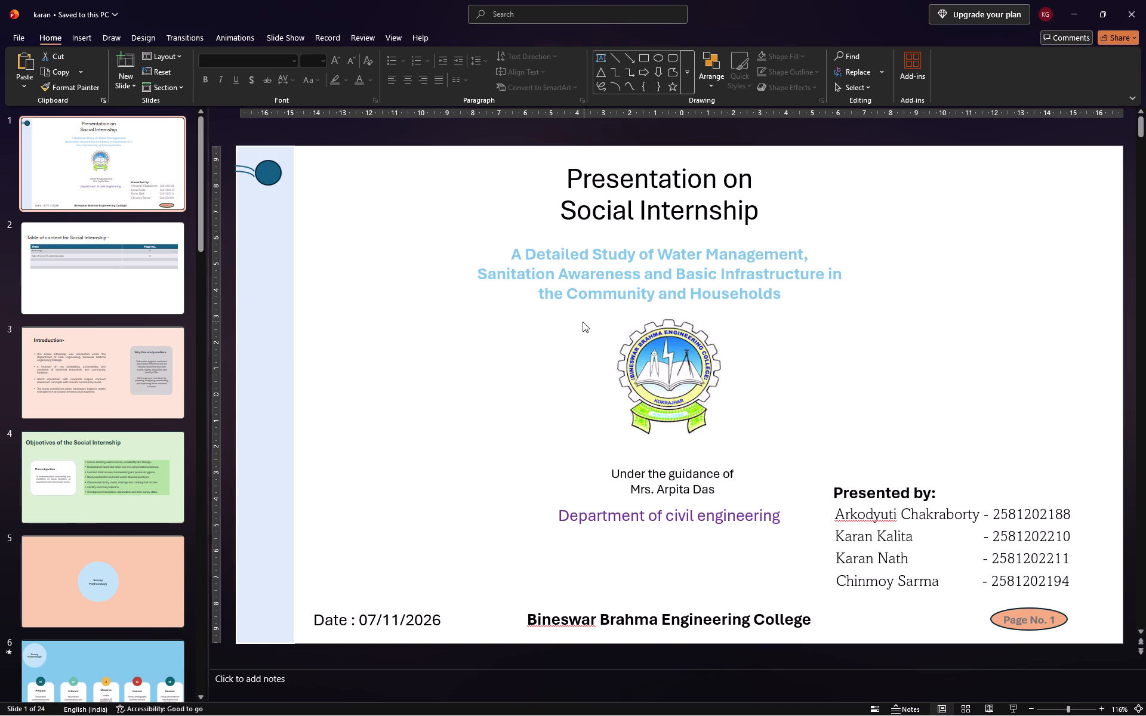
Close the karan presentation and the File Explorer window.
click(1135, 18)
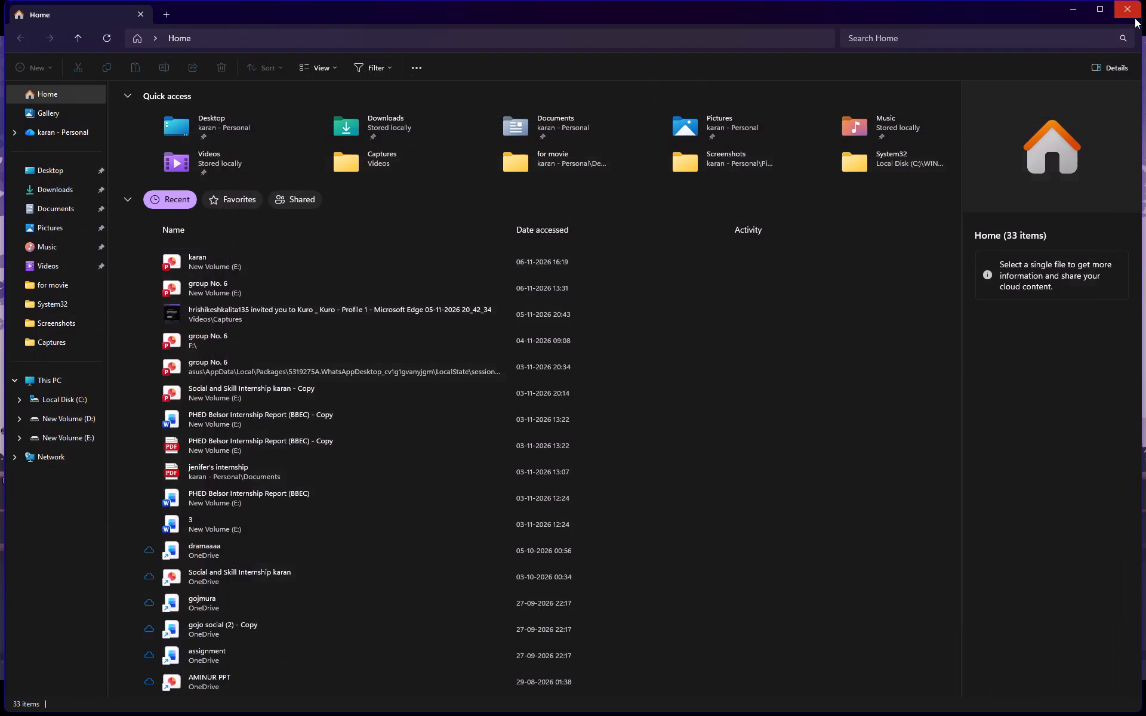
click(1135, 18)
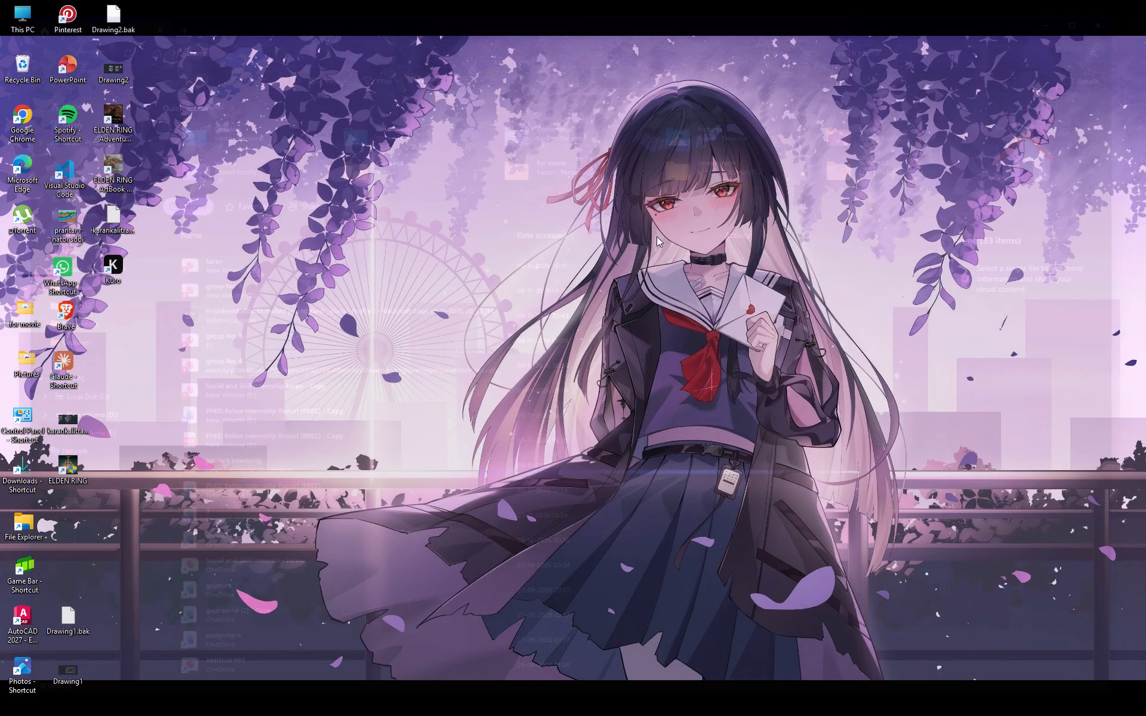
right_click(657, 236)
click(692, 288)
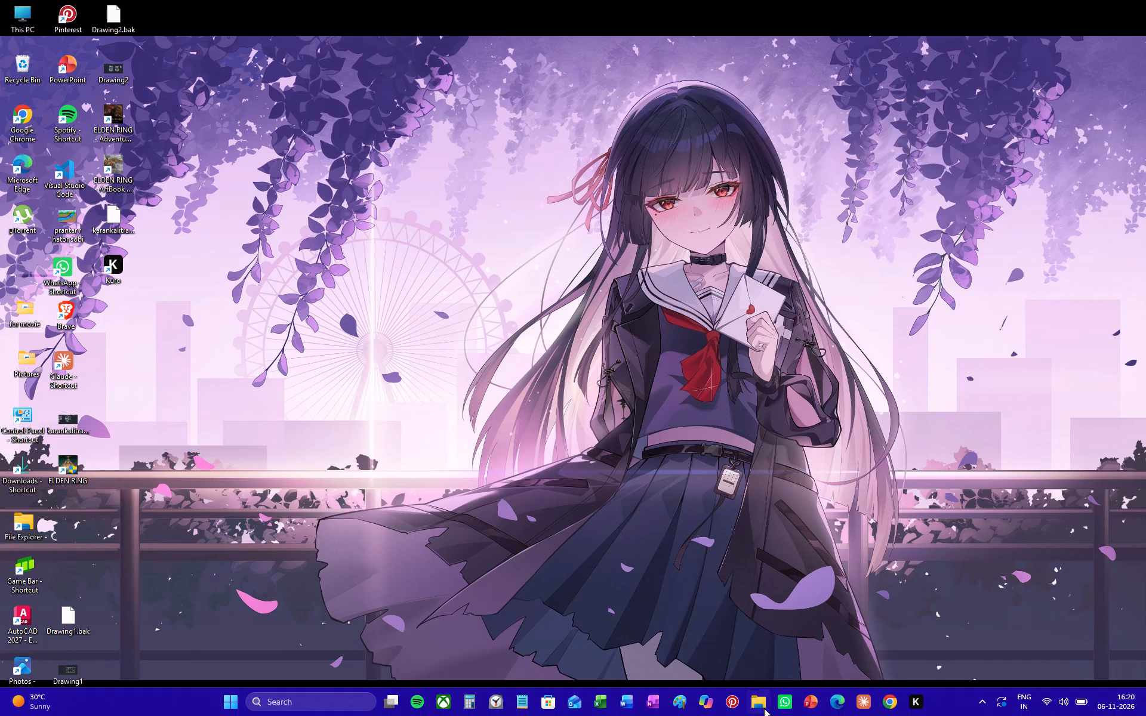
Start PowerPoint and open the recent Community_Water_Sanitation_Infrastructure_Social_Internship and karan presentations.
click(808, 706)
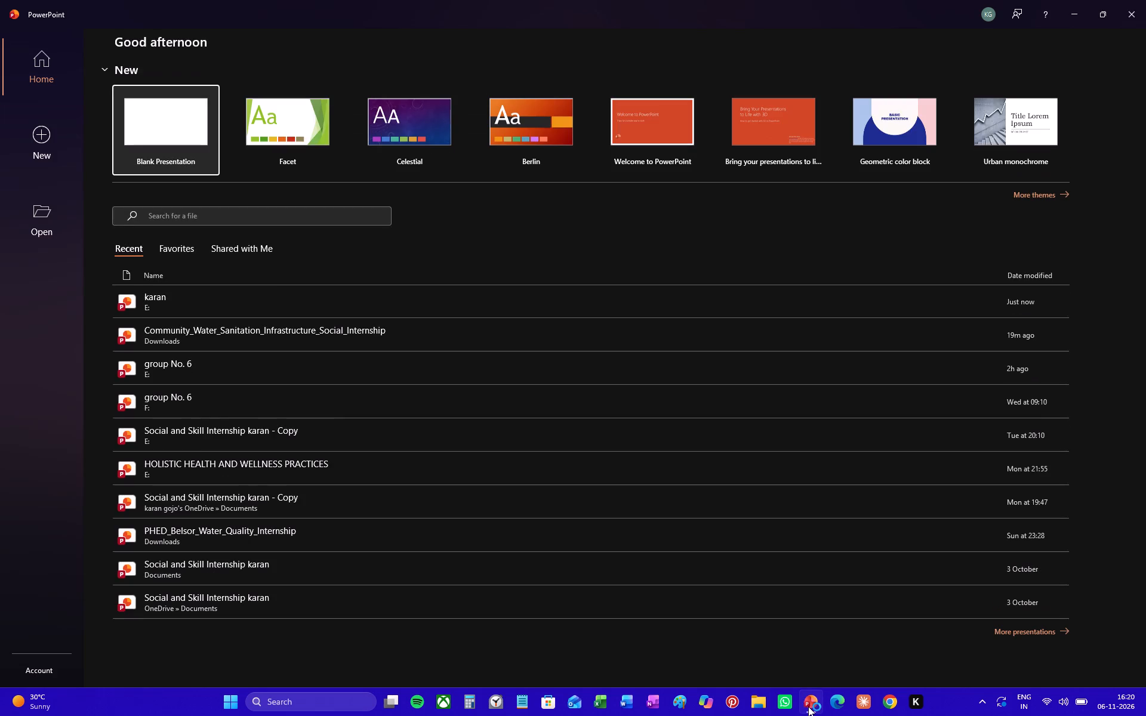
click(522, 320)
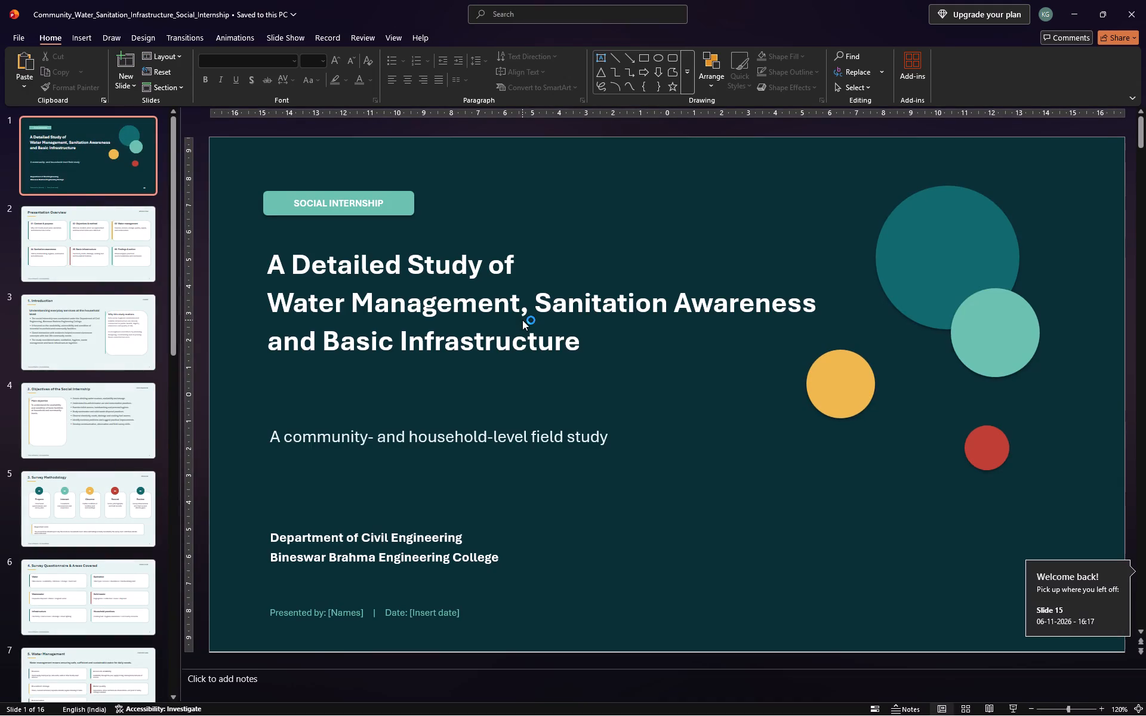
click(1070, 10)
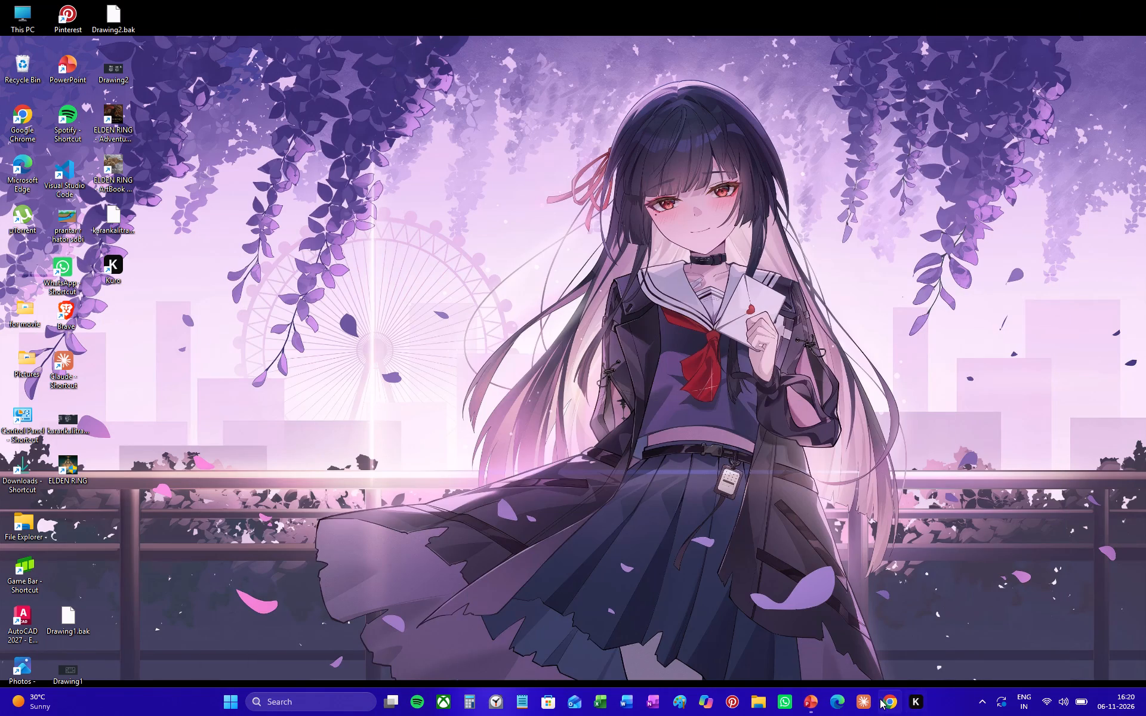
click(811, 698)
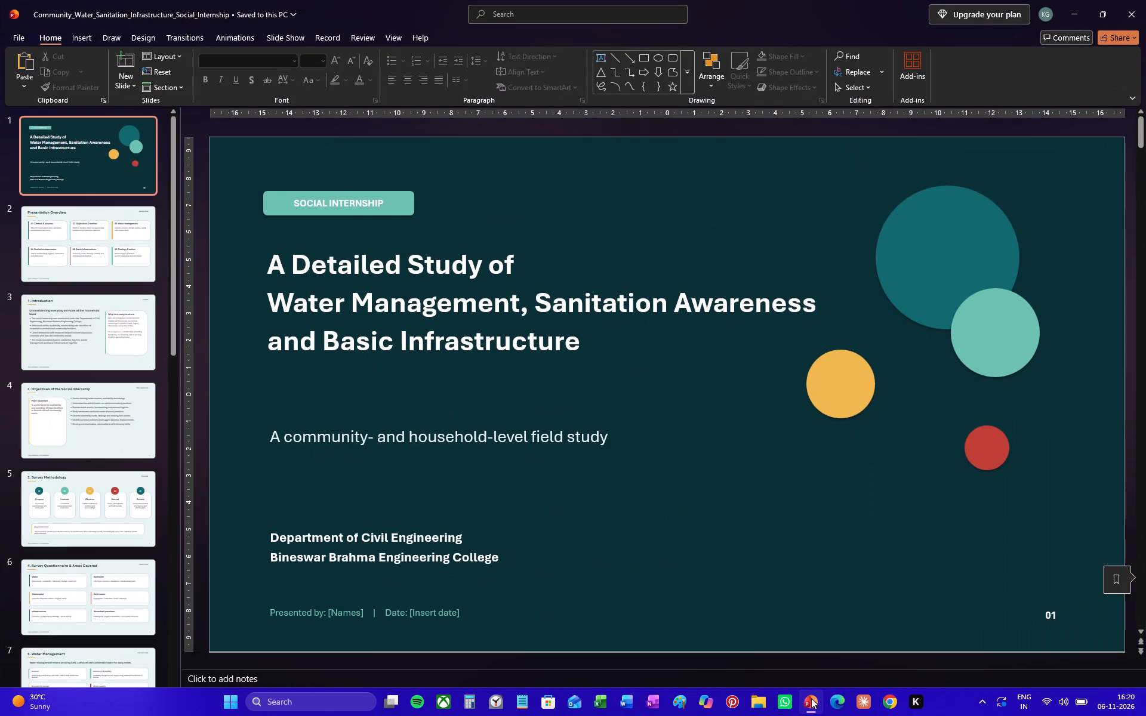
click(811, 698)
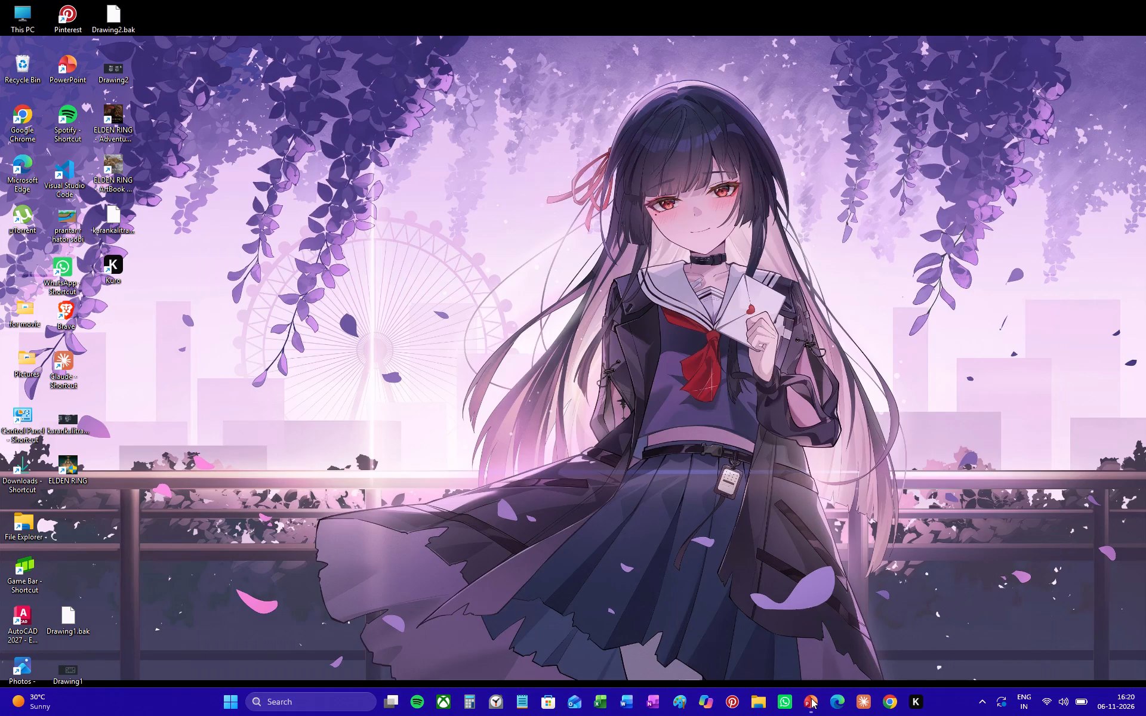
click(811, 698)
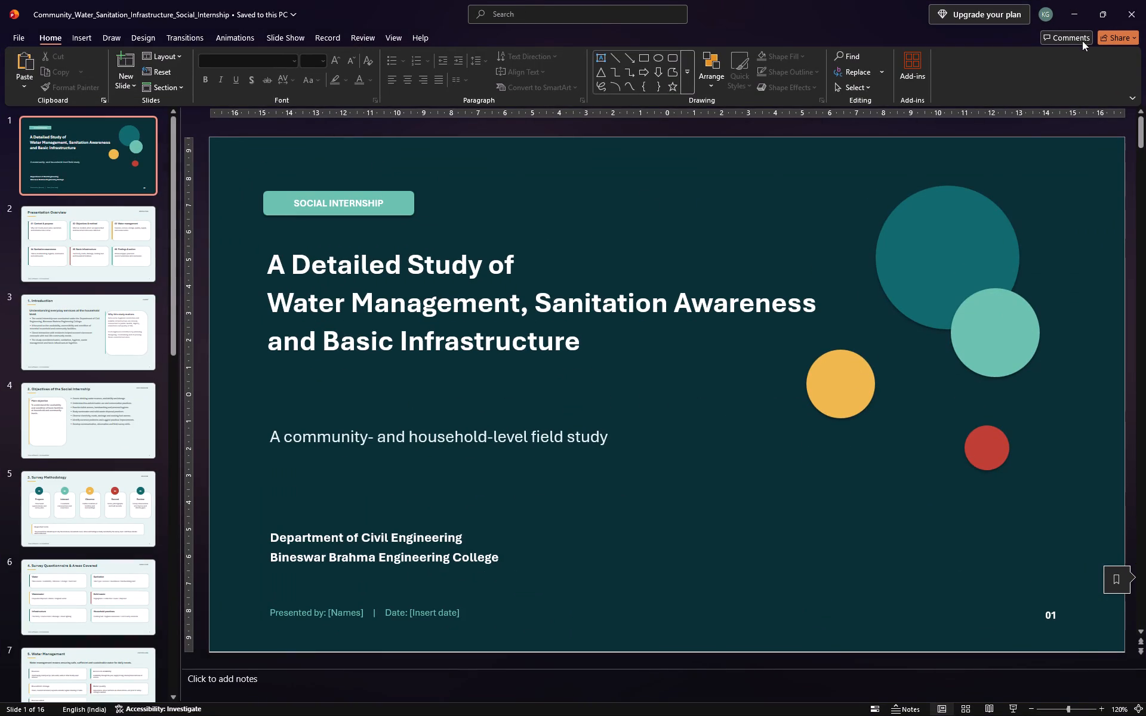
click(23, 33)
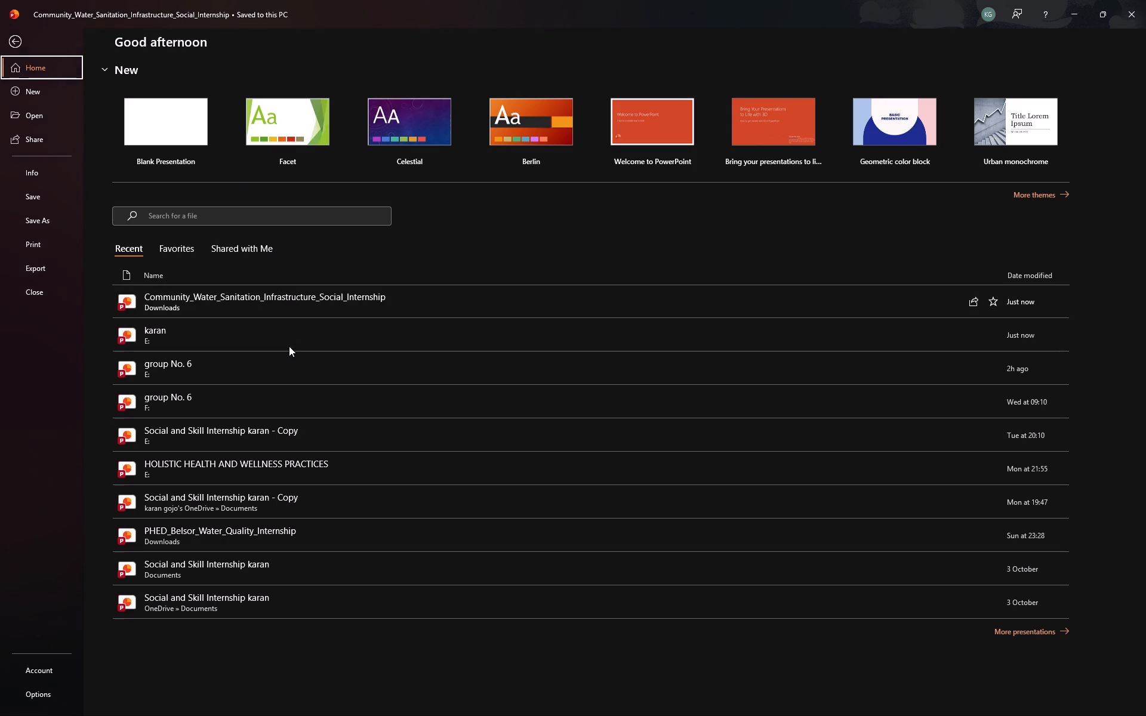
click(288, 340)
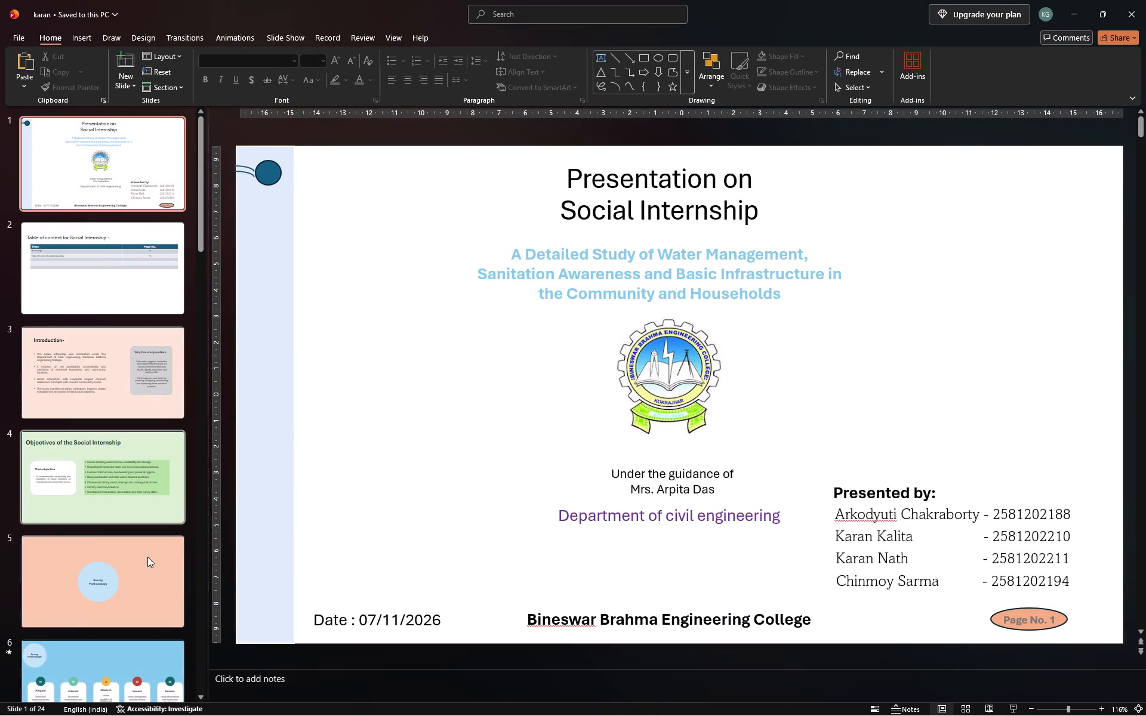
Look through the karan slides as far as Key Learning Objectives and return to the Skill Internship title slide.
key(Down)
key(Down)
key(Down)
key(Down)
key(Down)
key(Down)
key(Down)
key(Down)
key(Down)
key(Down)
key(Down)
key(Down)
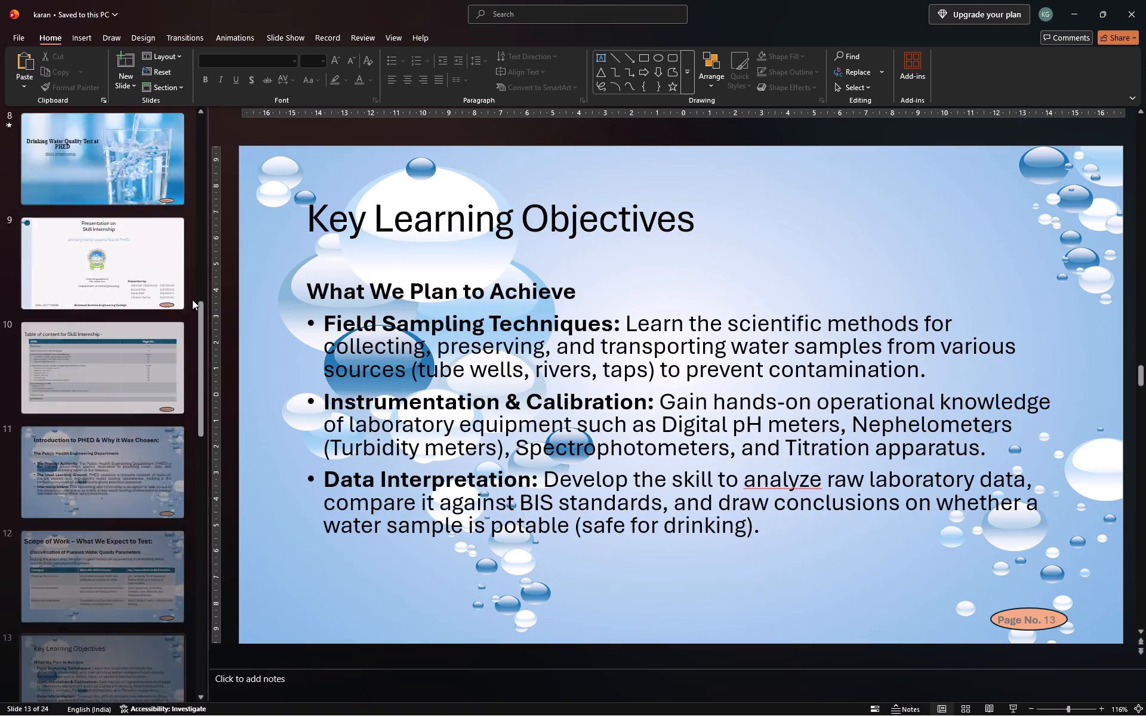
key(Up)
key(Up)
key(Up)
key(Up)
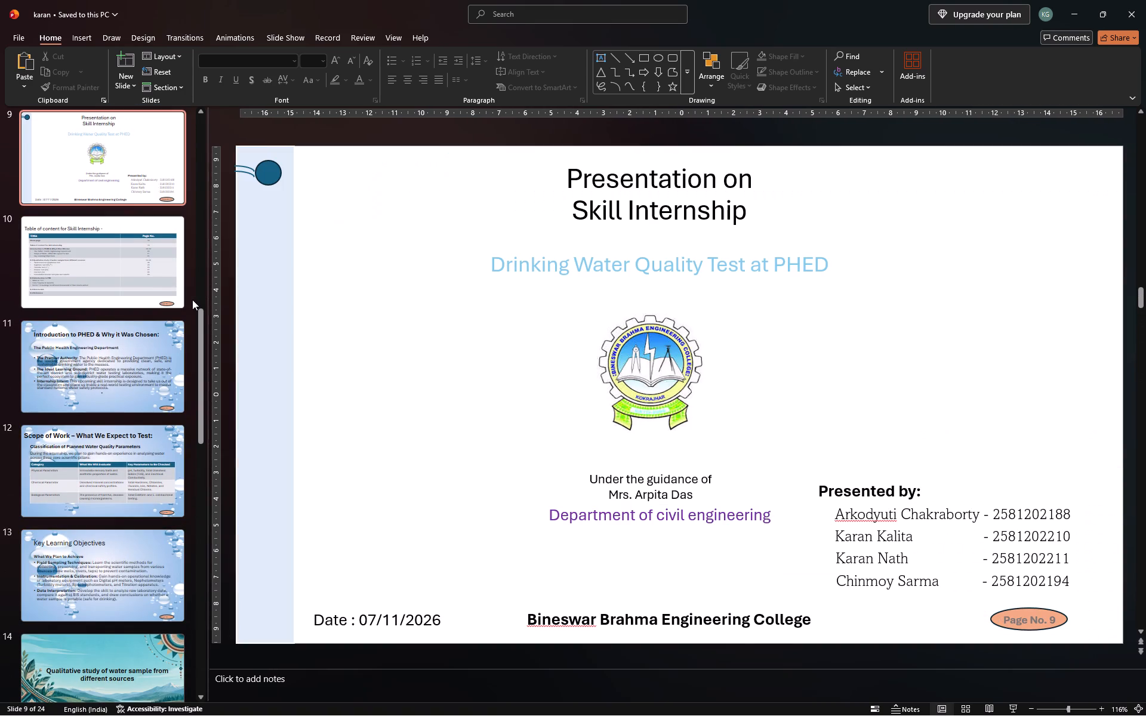
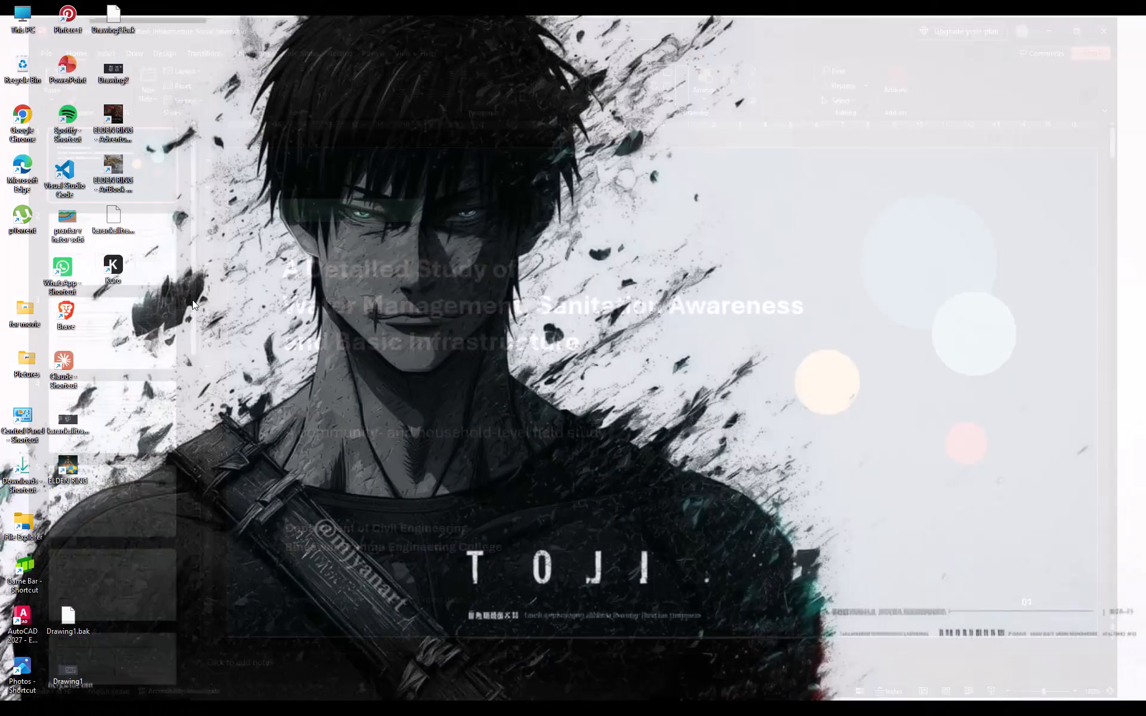
Close the remaining presentation windows and bring up the Shut Down Windows dialog on the desktop.
key(alt+F4)
key(alt+F4)
key(alt+F4)
key(alt+F4)
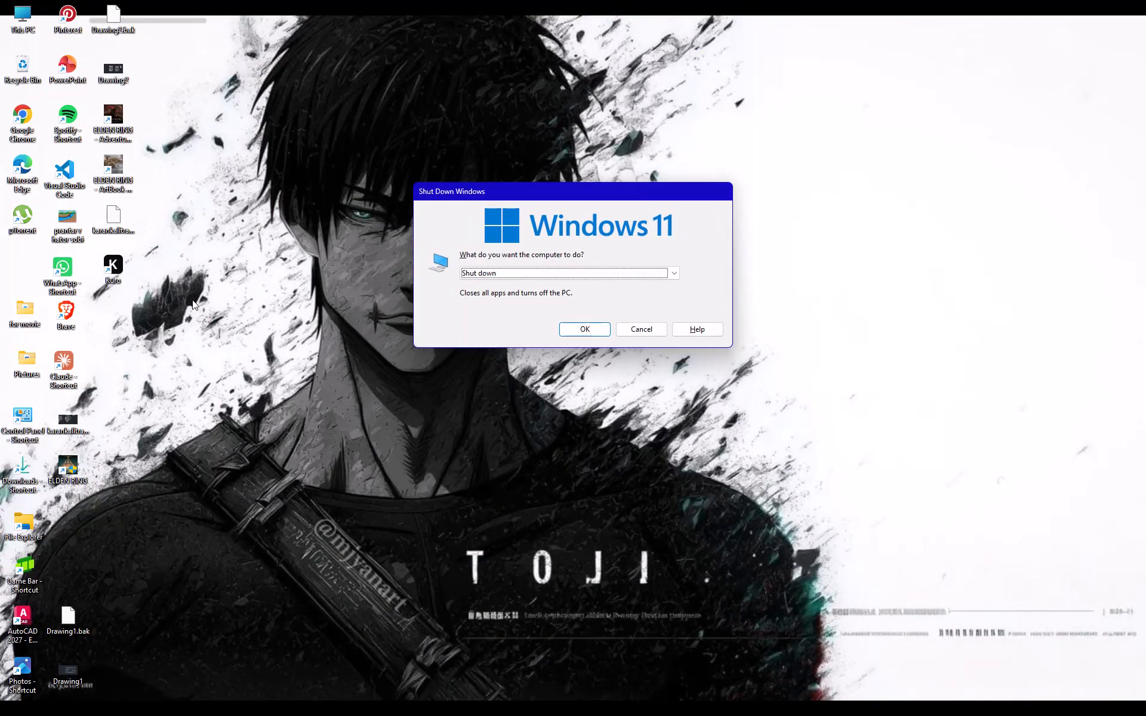